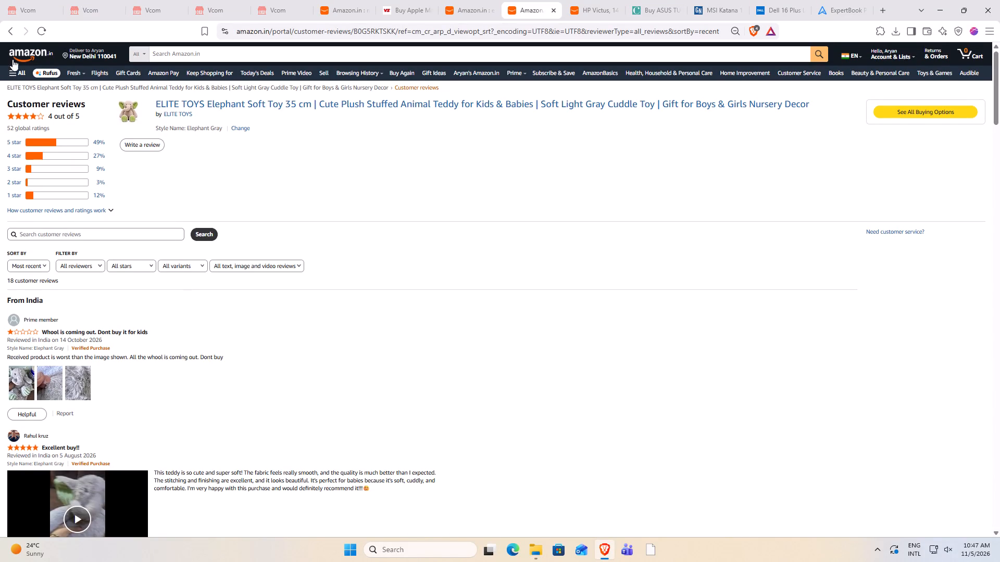
Go back from the customer reviews to the ELITE TOYS elephant soft toy's product page and look over the listing.
{"action": "left_click", "coordinate": [14, 32]}
{"action": "left_click", "coordinate": [14, 32]}
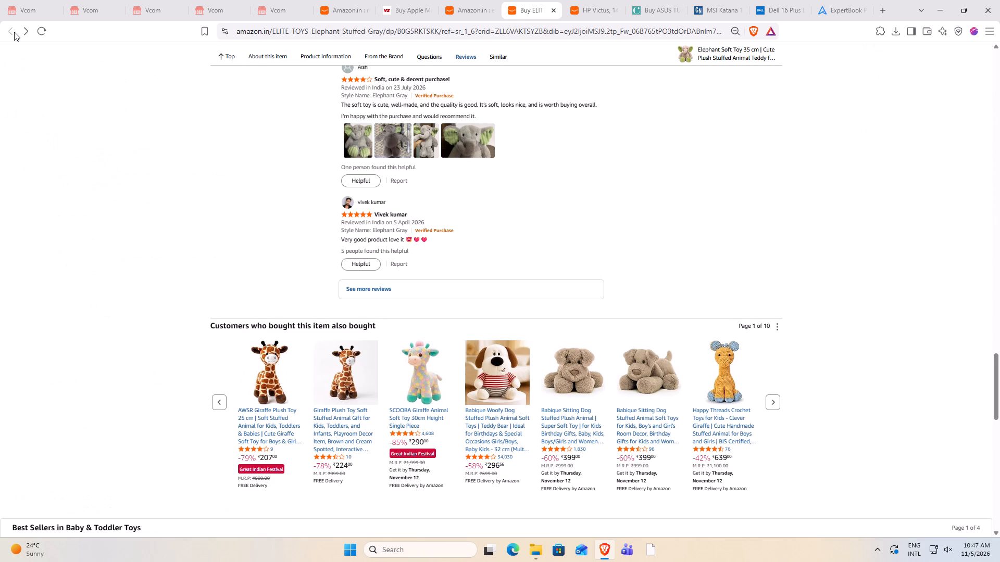
{"action": "left_click", "coordinate": [14, 32]}
{"action": "scroll", "coordinate": [323, 206], "scroll_direction": "up", "scroll_amount": 9}
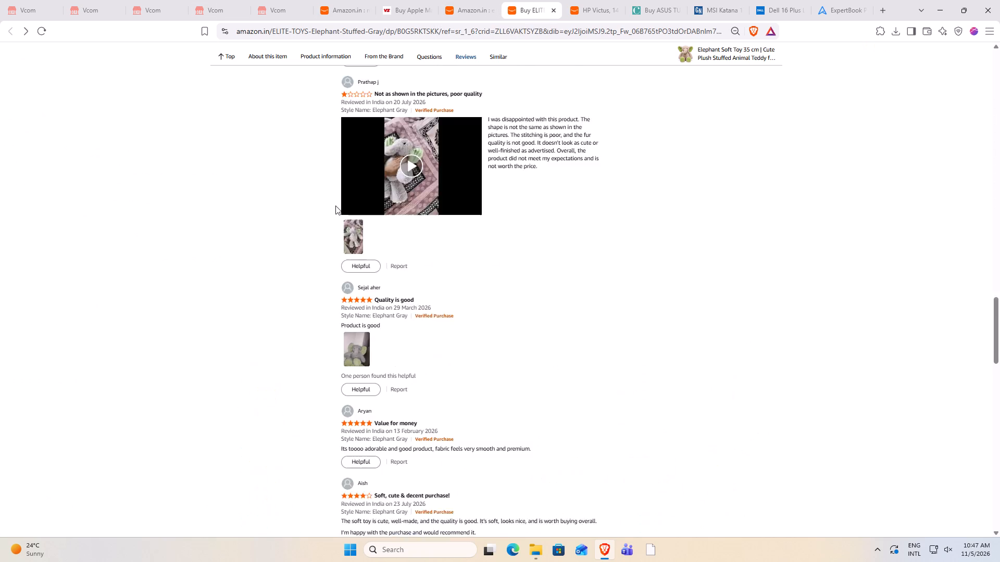
{"action": "scroll", "coordinate": [335, 206], "scroll_direction": "up", "scroll_amount": 20}
{"action": "scroll", "coordinate": [335, 206], "scroll_direction": "up", "scroll_amount": 20}
{"action": "scroll", "coordinate": [335, 206], "scroll_direction": "up", "scroll_amount": 3}
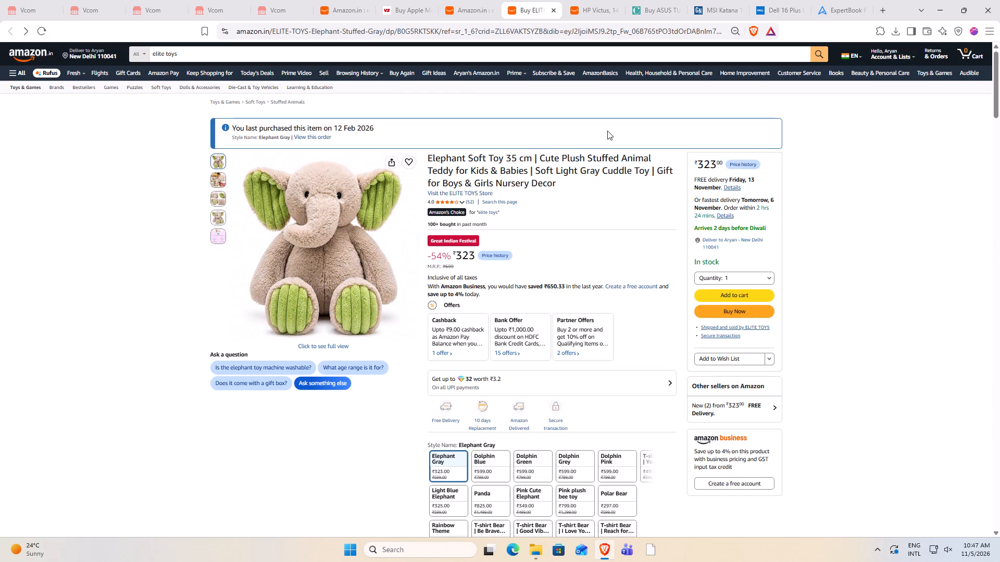
Browse the elite toys search results and open the 34 cm grey Teddy Bear Plush Soft Toy listing.
{"action": "left_click", "coordinate": [476, 9]}
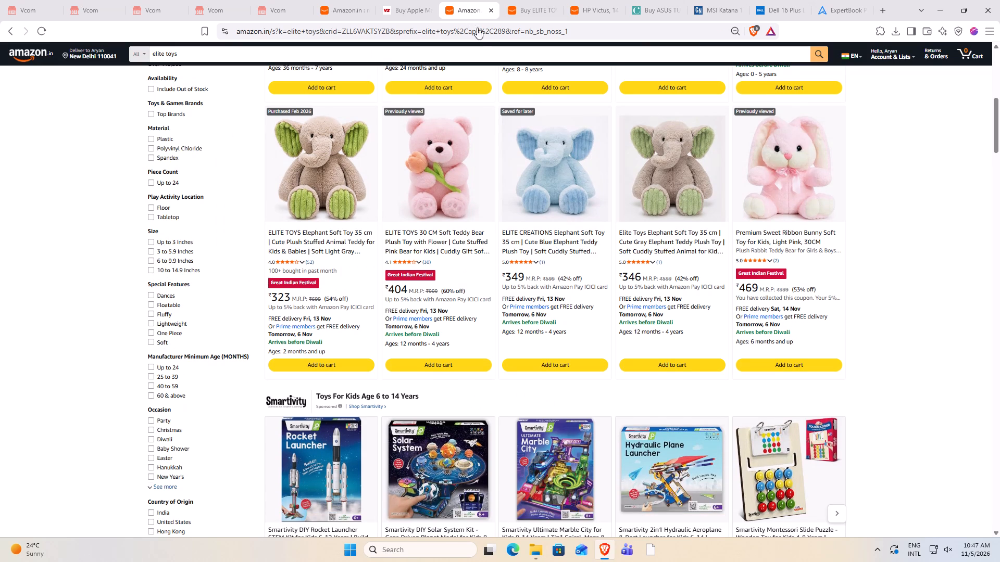
{"action": "scroll", "coordinate": [721, 276], "scroll_direction": "down", "scroll_amount": 2}
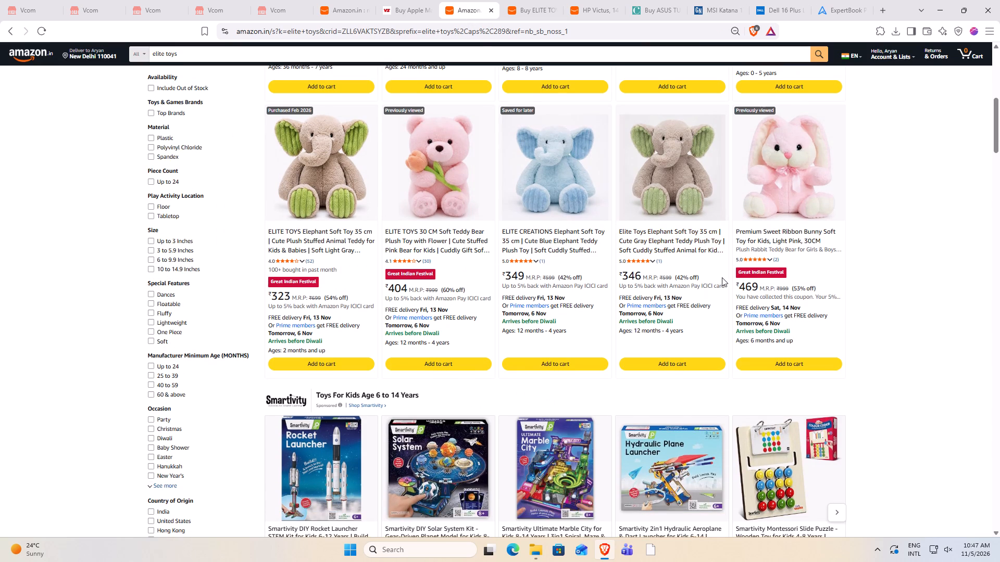
{"action": "scroll", "coordinate": [722, 277], "scroll_direction": "down", "scroll_amount": 10}
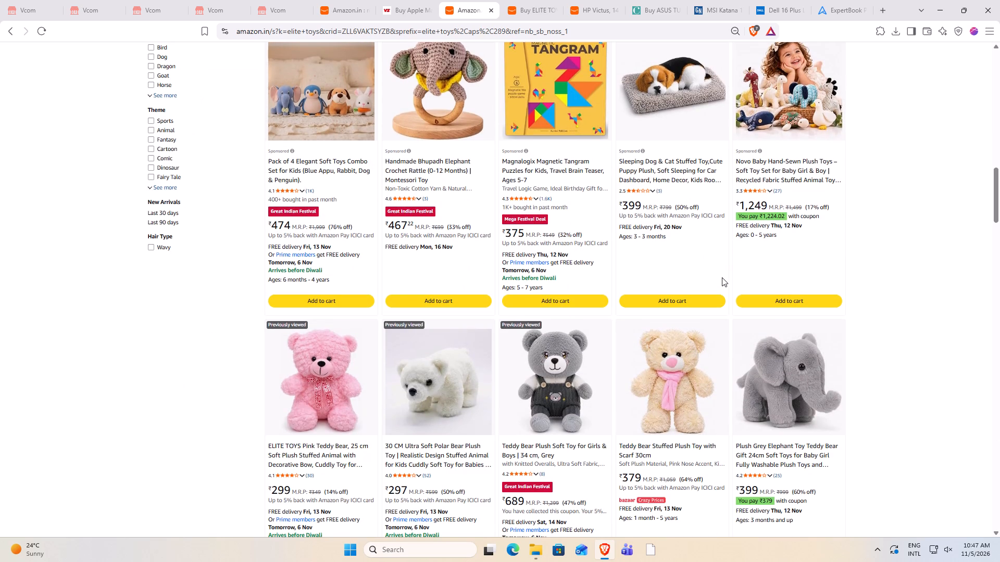
{"action": "scroll", "coordinate": [722, 277], "scroll_direction": "up", "scroll_amount": 2}
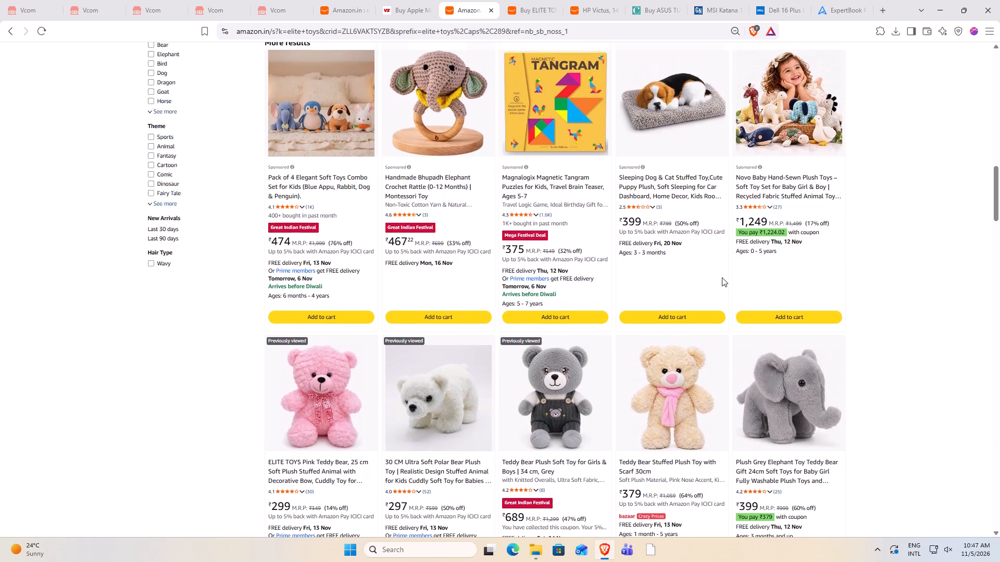
{"action": "scroll", "coordinate": [722, 277], "scroll_direction": "down", "scroll_amount": 4}
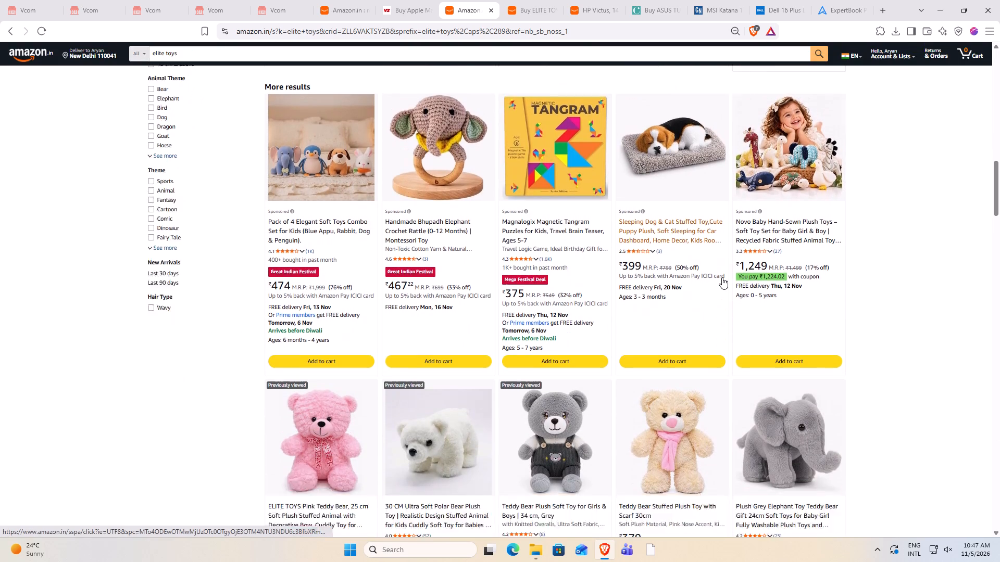
{"action": "scroll", "coordinate": [722, 277], "scroll_direction": "down", "scroll_amount": 3}
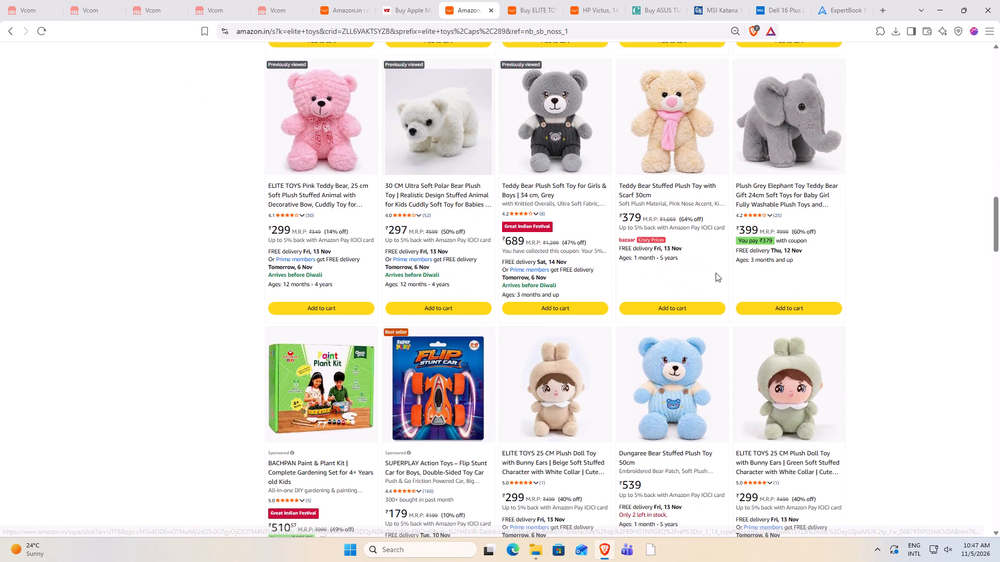
{"action": "left_click", "coordinate": [541, 192]}
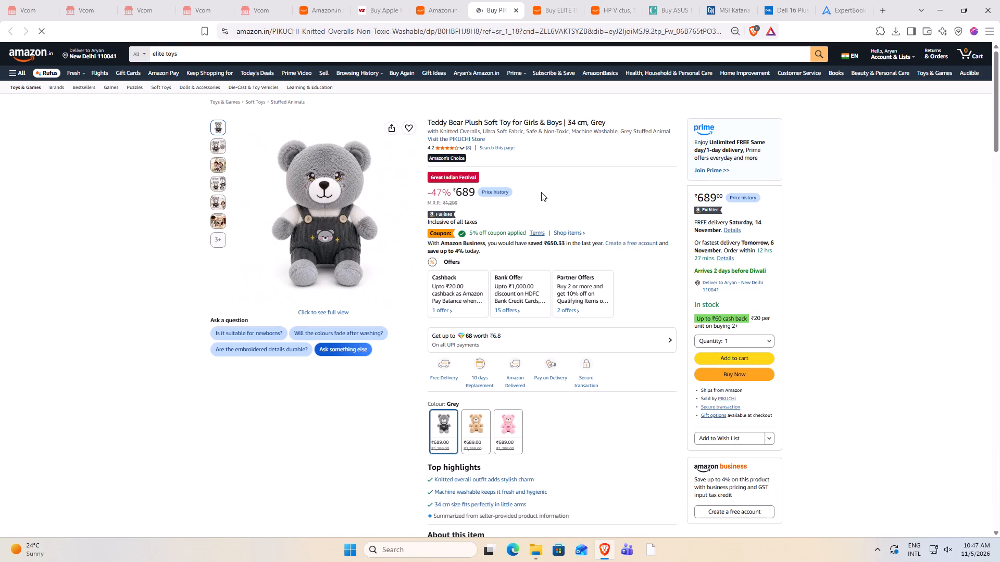
Examine the grey PIKUCHI teddy bear's product details, brand content and top customer reviews.
{"action": "scroll", "coordinate": [541, 192], "scroll_direction": "down", "scroll_amount": 3}
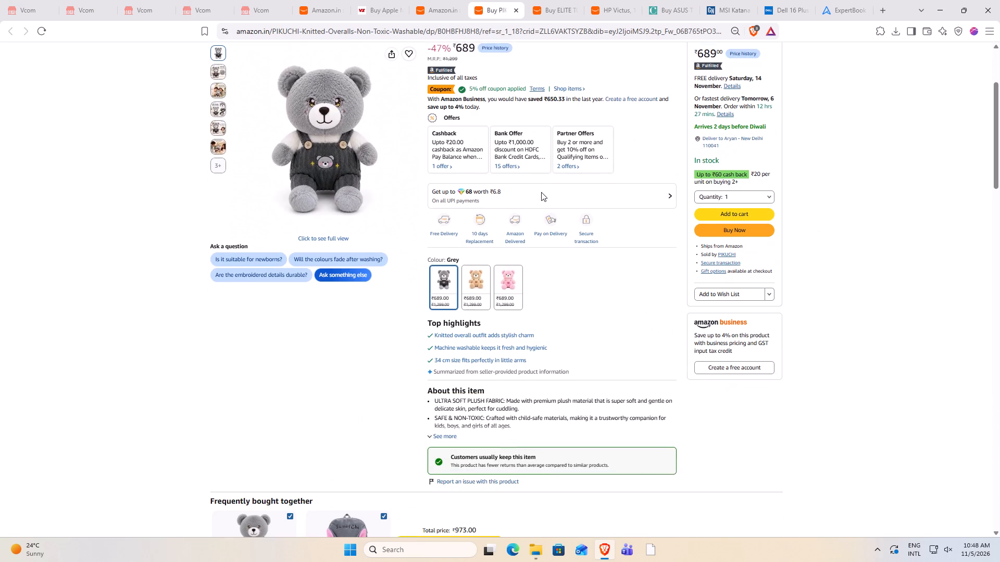
{"action": "scroll", "coordinate": [541, 192], "scroll_direction": "down", "scroll_amount": 5}
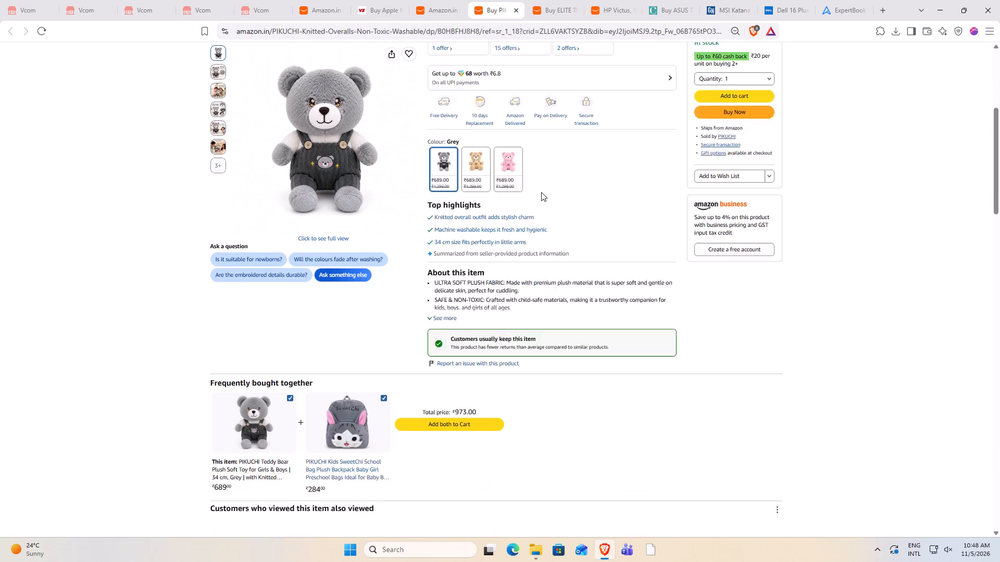
{"action": "scroll", "coordinate": [541, 192], "scroll_direction": "down", "scroll_amount": 20}
{"action": "scroll", "coordinate": [541, 192], "scroll_direction": "down", "scroll_amount": 7}
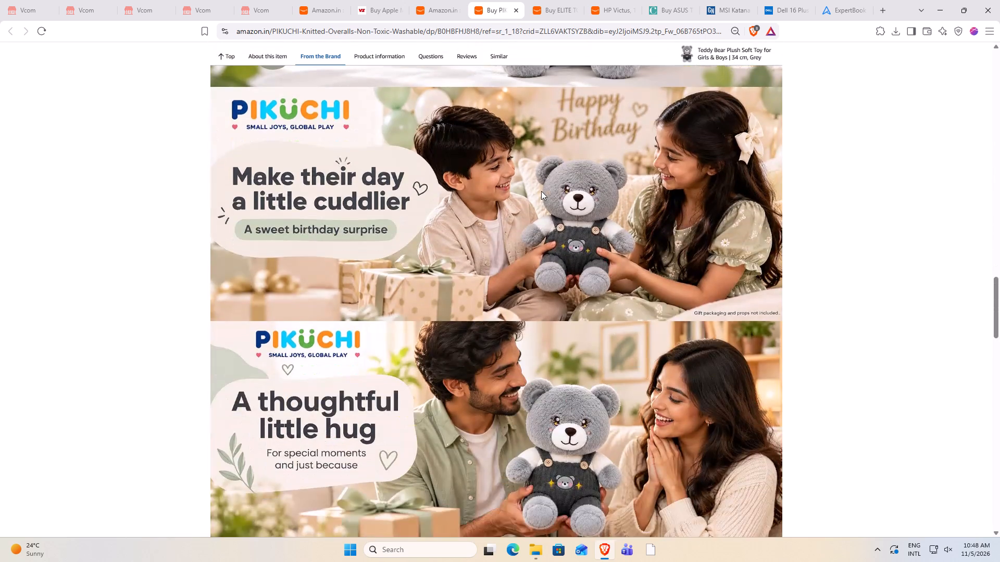
{"action": "scroll", "coordinate": [541, 191], "scroll_direction": "down", "scroll_amount": 19}
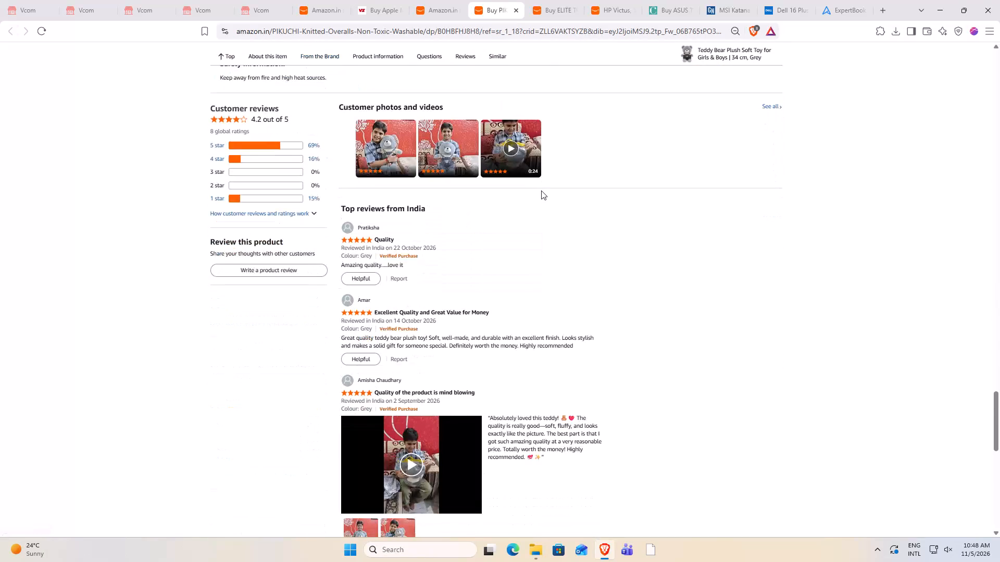
{"action": "scroll", "coordinate": [541, 190], "scroll_direction": "down", "scroll_amount": 3}
Read the grey teddy bear's full customer review list and return to its product page.
{"action": "left_click", "coordinate": [370, 446]}
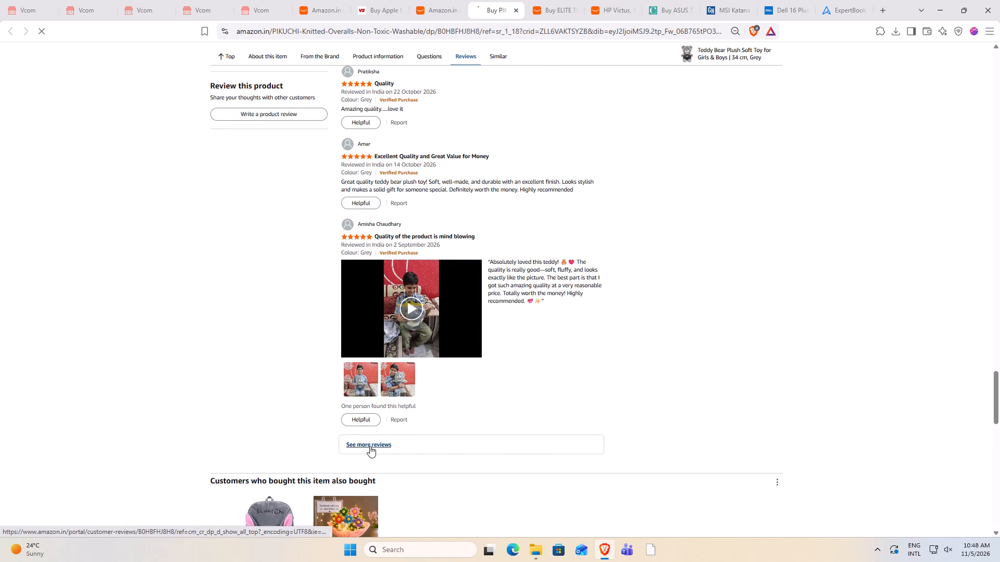
{"action": "scroll", "coordinate": [369, 432], "scroll_direction": "down", "scroll_amount": 7}
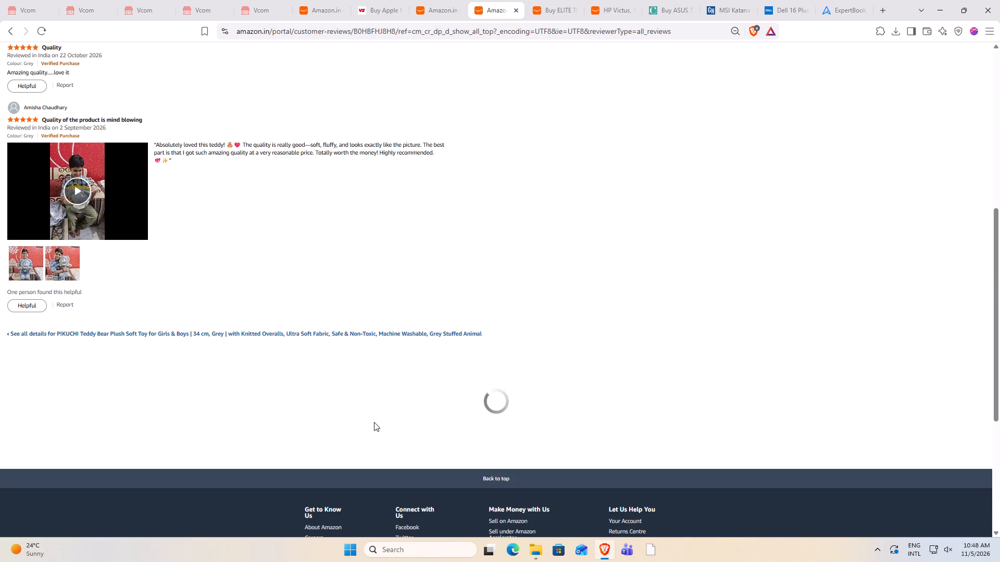
{"action": "scroll", "coordinate": [376, 419], "scroll_direction": "down", "scroll_amount": 1}
{"action": "scroll", "coordinate": [376, 419], "scroll_direction": "up", "scroll_amount": 7}
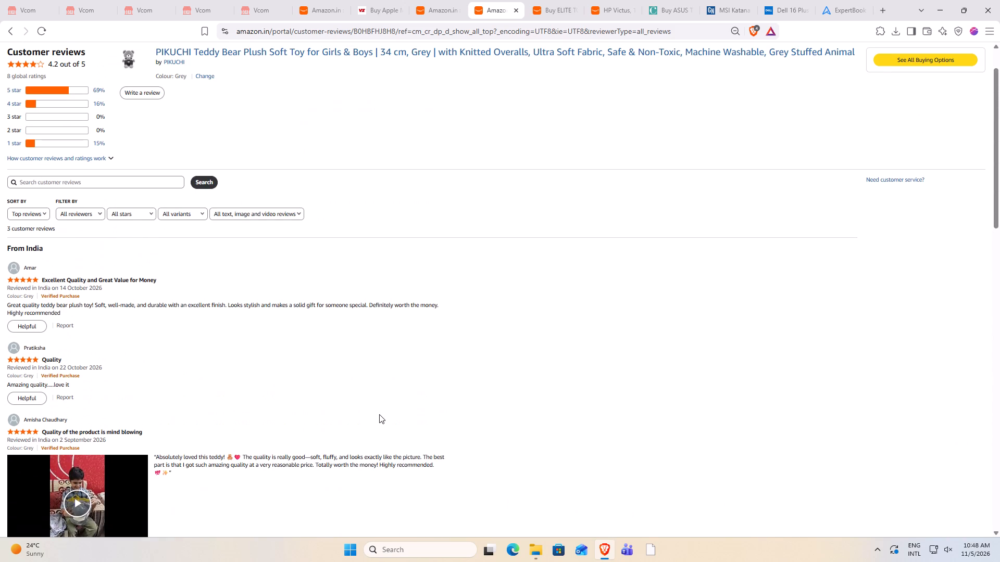
{"action": "scroll", "coordinate": [379, 414], "scroll_direction": "up", "scroll_amount": 4}
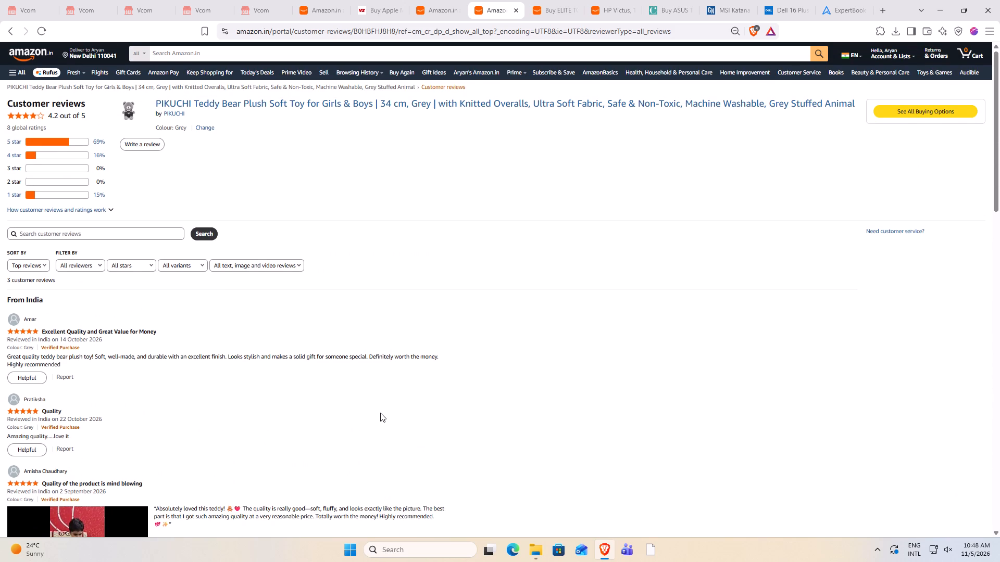
{"action": "left_click", "coordinate": [8, 36]}
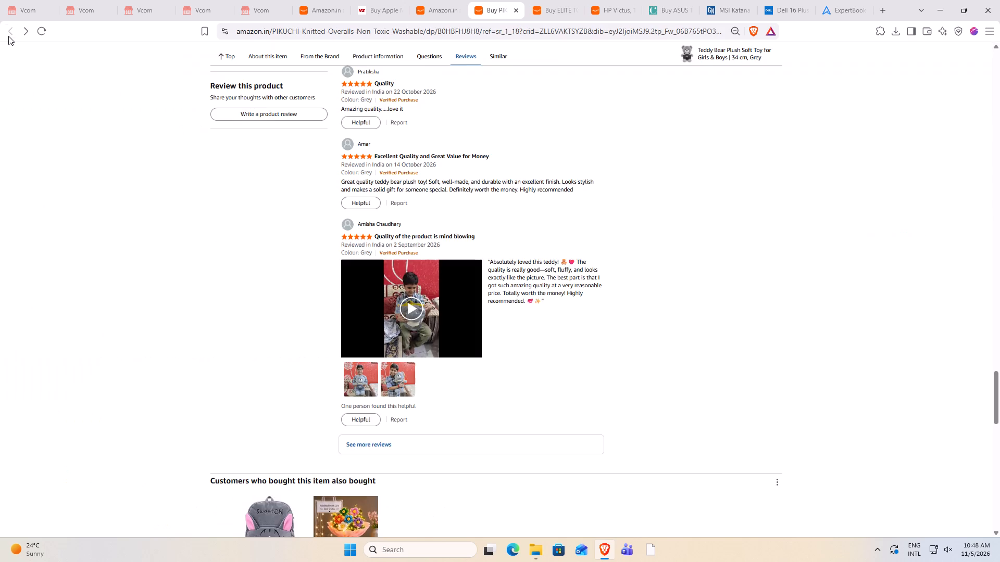
{"action": "scroll", "coordinate": [419, 260], "scroll_direction": "up", "scroll_amount": 20}
{"action": "scroll", "coordinate": [419, 260], "scroll_direction": "up", "scroll_amount": 20}
{"action": "scroll", "coordinate": [419, 260], "scroll_direction": "up", "scroll_amount": 12}
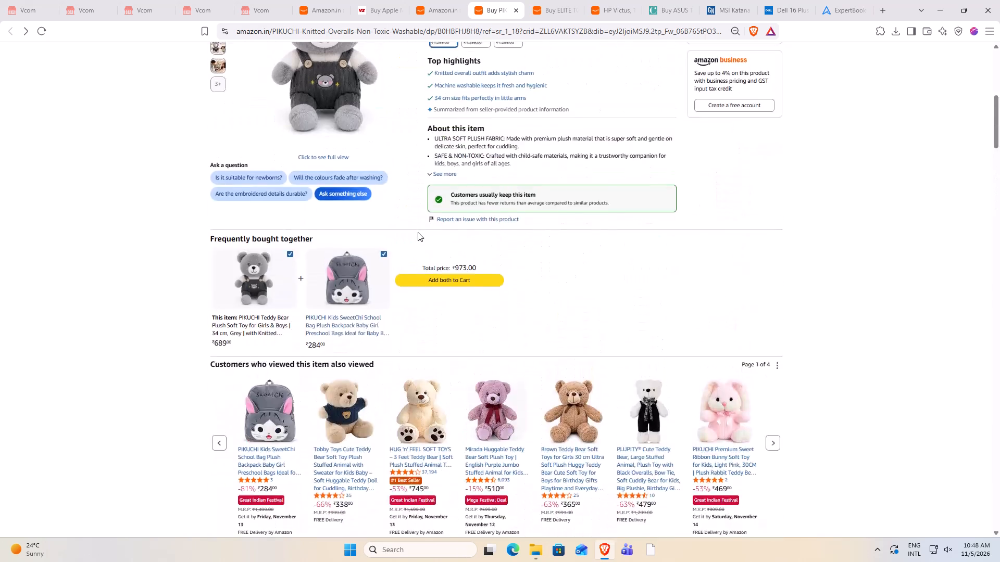
{"action": "scroll", "coordinate": [418, 232], "scroll_direction": "up", "scroll_amount": 11}
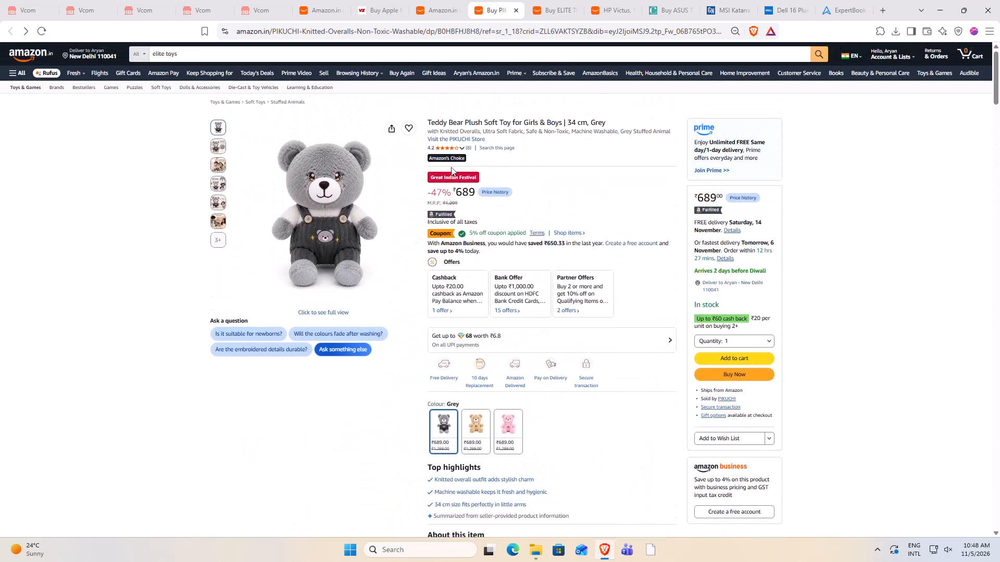
Open the blue Dungaree Bear Stuffed Plush Toy 50cm listing from the elite toys search results.
{"action": "left_click", "coordinate": [435, 15]}
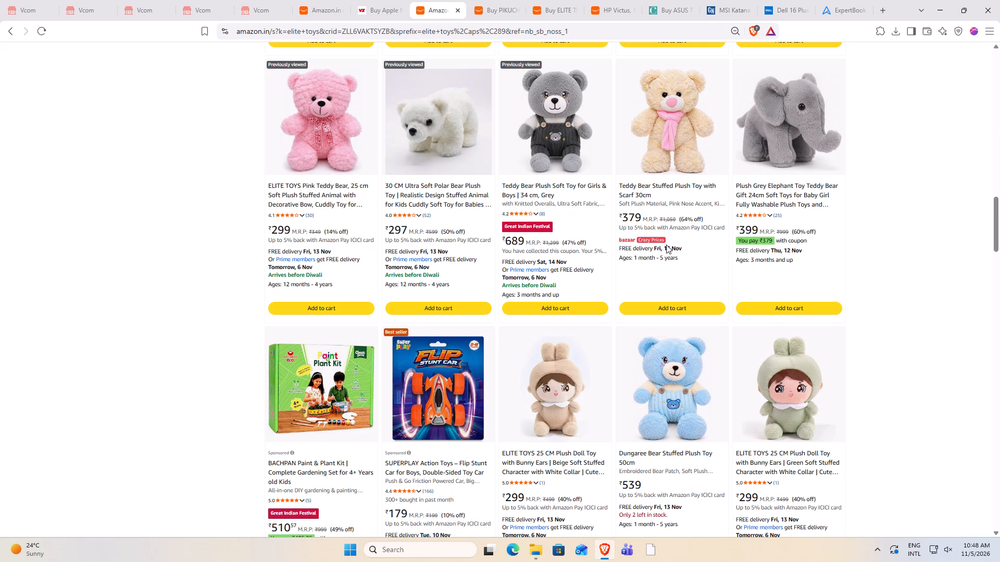
{"action": "scroll", "coordinate": [666, 245], "scroll_direction": "down", "scroll_amount": 2}
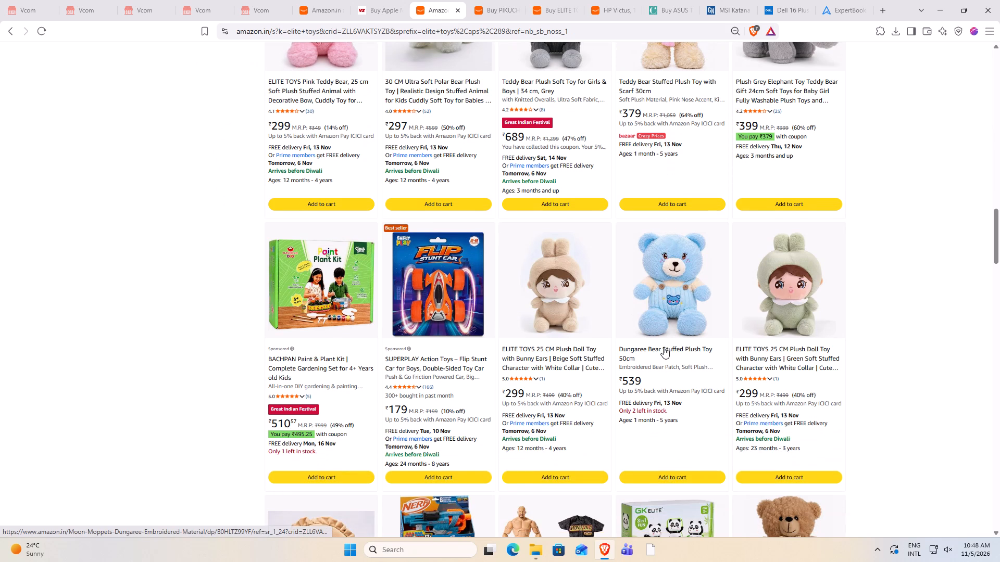
{"action": "left_click", "coordinate": [664, 347]}
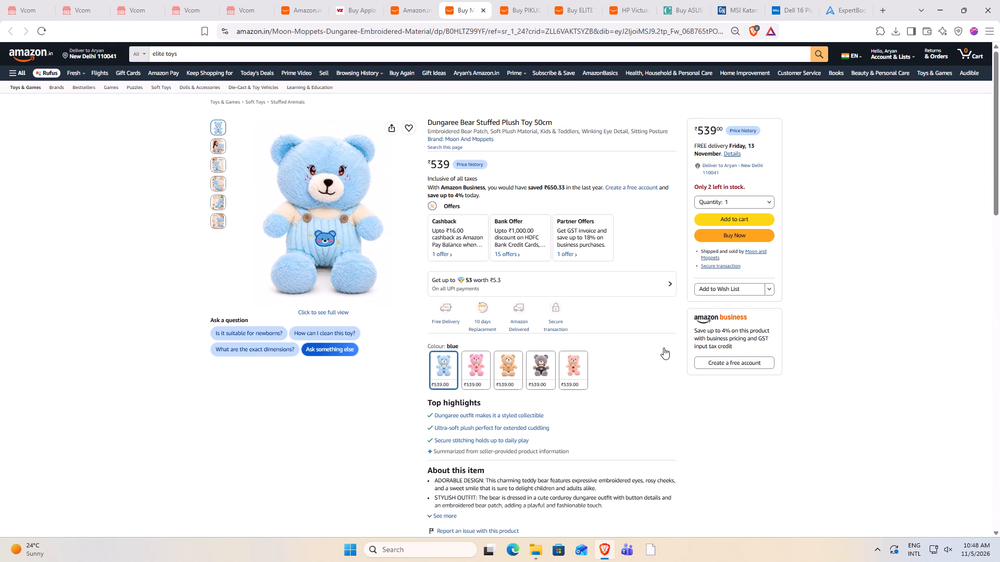
View the Dungaree Bear in its pink, brown, grey and orange colour variants.
{"action": "left_click", "coordinate": [470, 362]}
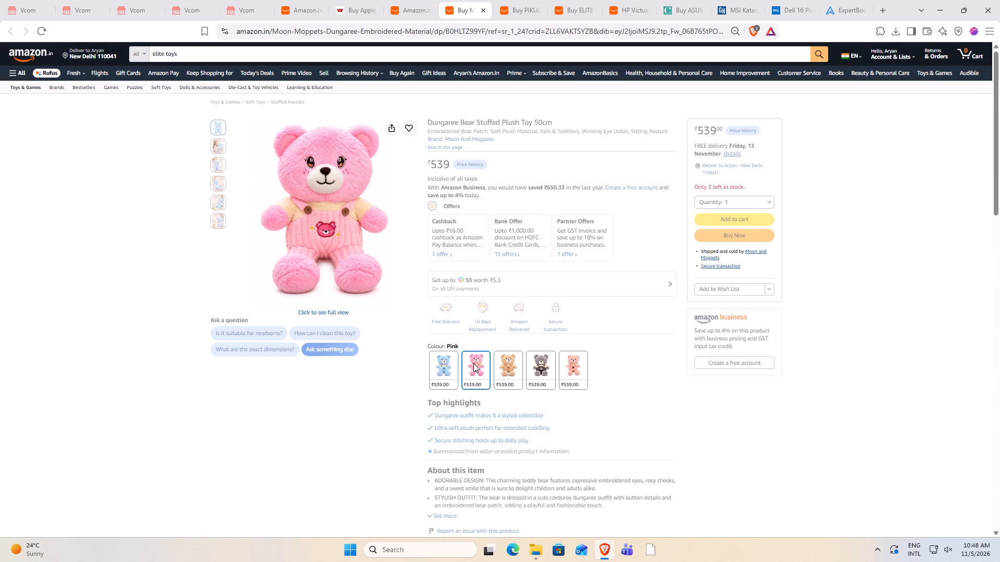
{"action": "left_click", "coordinate": [506, 371]}
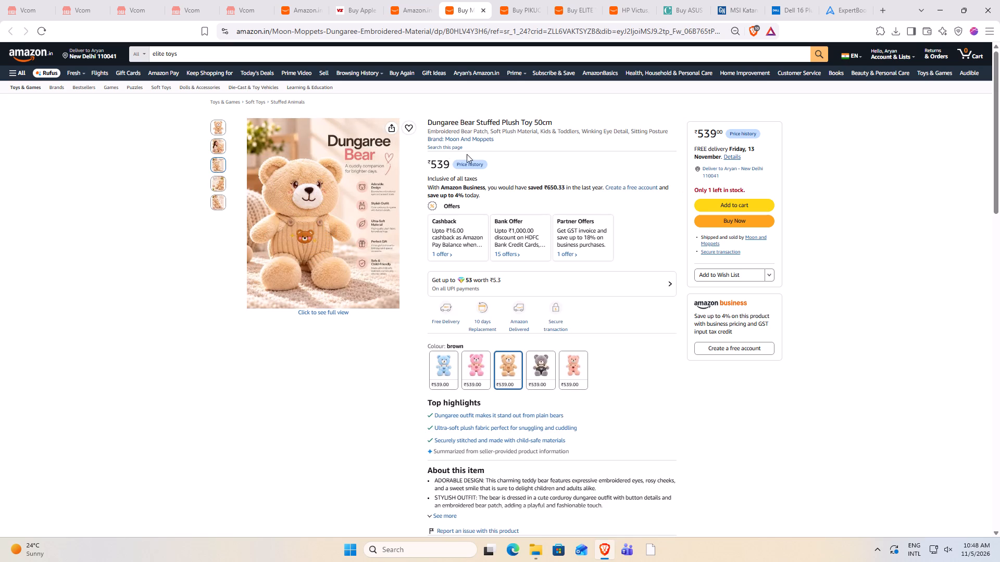
{"action": "left_click", "coordinate": [549, 372]}
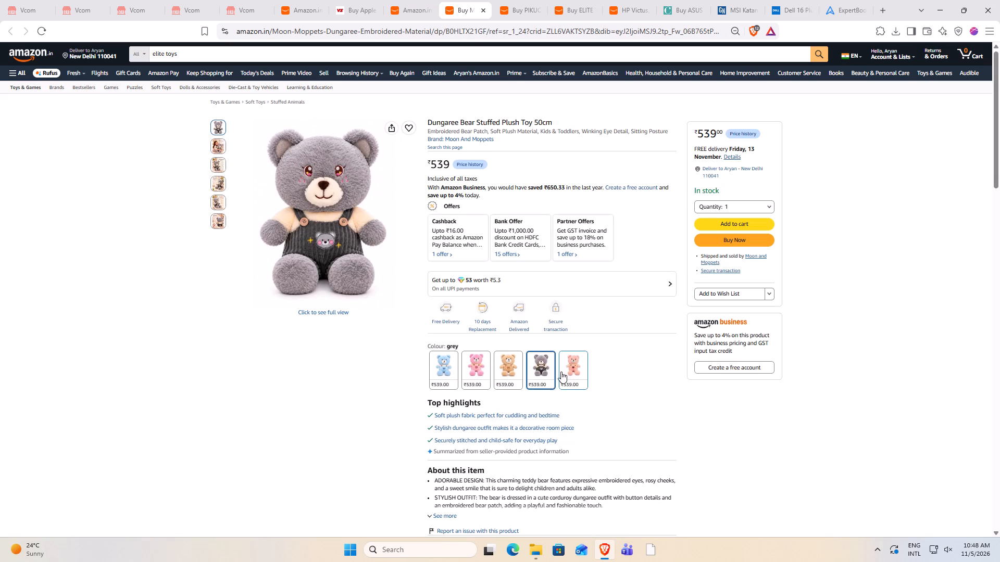
{"action": "left_click", "coordinate": [565, 371]}
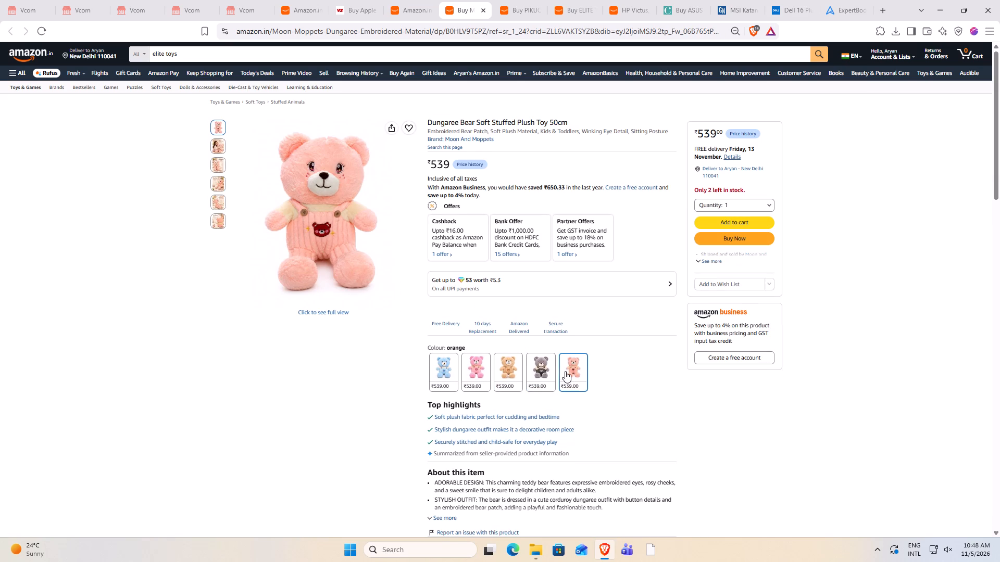
Jump to the Dungaree Bear's in-page search section and look over the product information and description.
{"action": "left_click", "coordinate": [435, 147]}
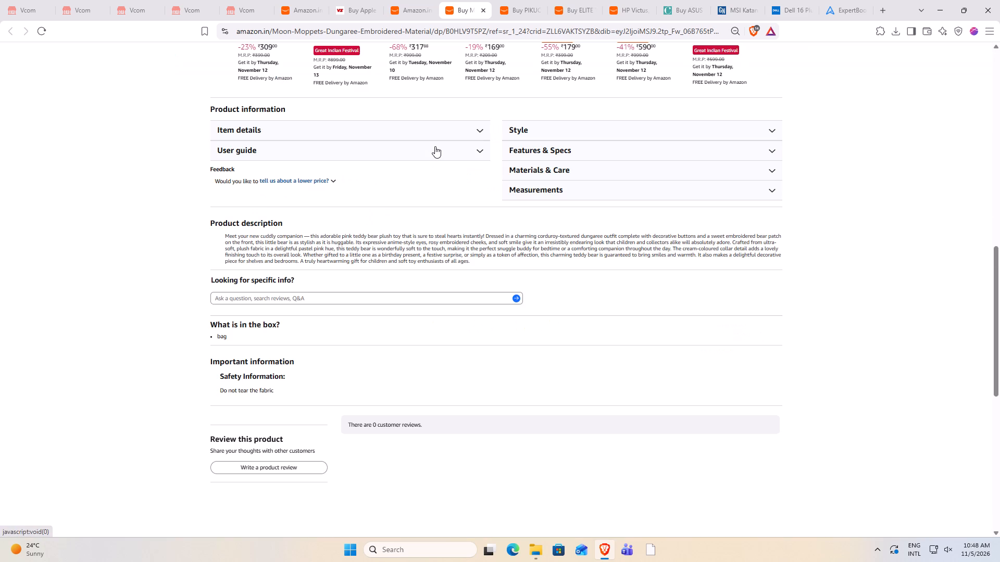
{"action": "scroll", "coordinate": [435, 146], "scroll_direction": "up", "scroll_amount": 4}
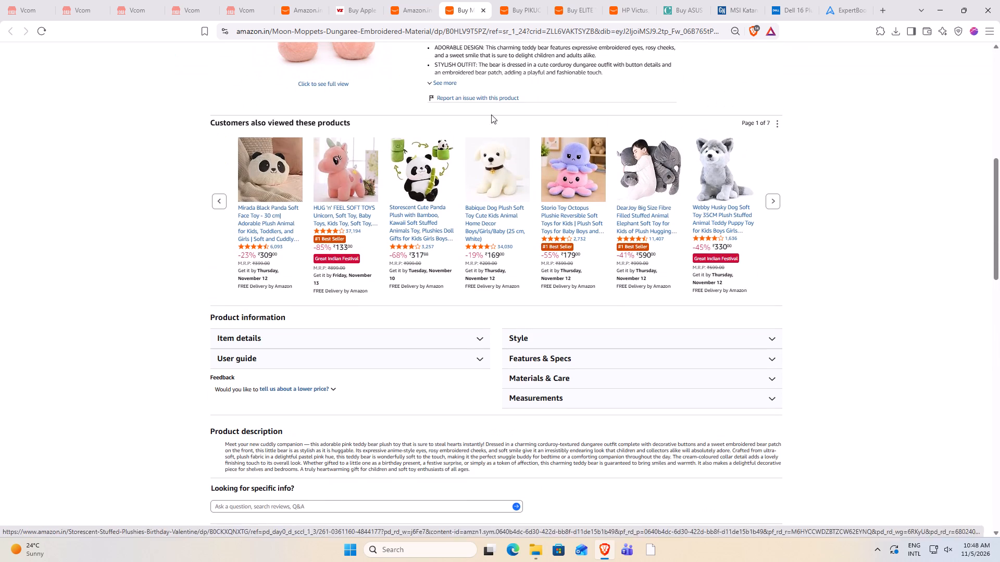
Open a new browser tab.
{"action": "left_click", "coordinate": [886, 12]}
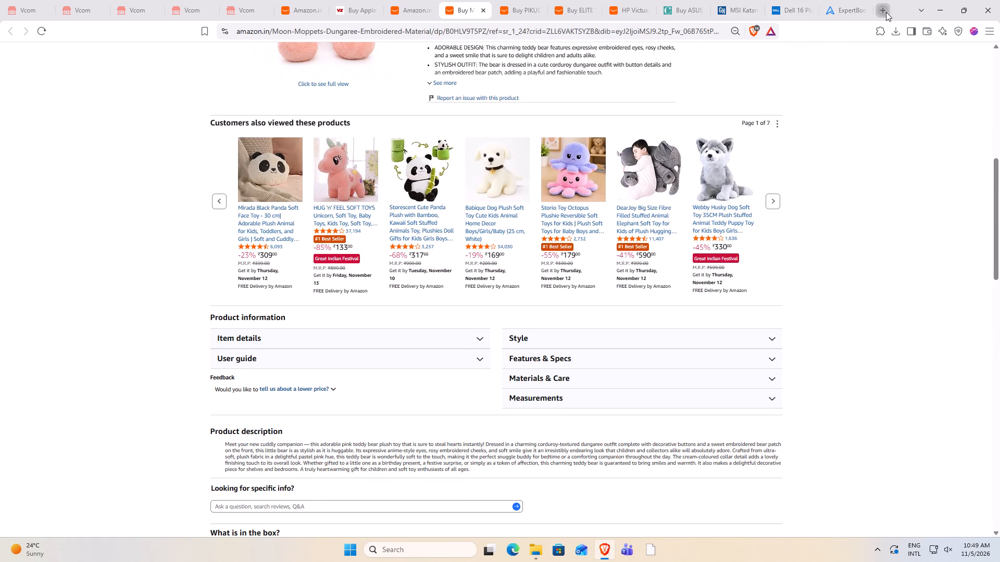
Switch to the Vcom Pending Orders page and reload it.
{"action": "left_click", "coordinate": [70, 3]}
{"action": "left_click", "coordinate": [0, 31]}
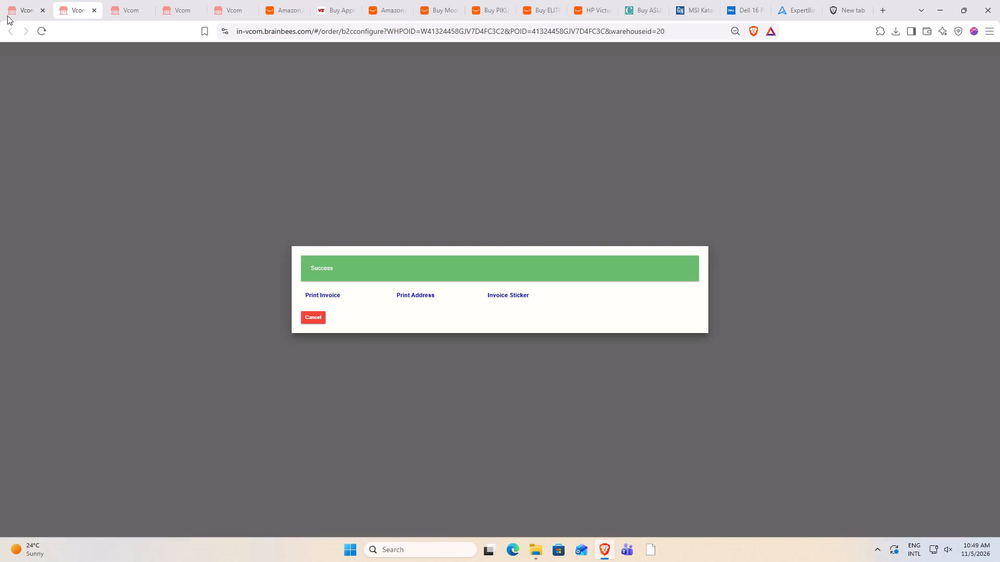
{"action": "left_click", "coordinate": [17, 0]}
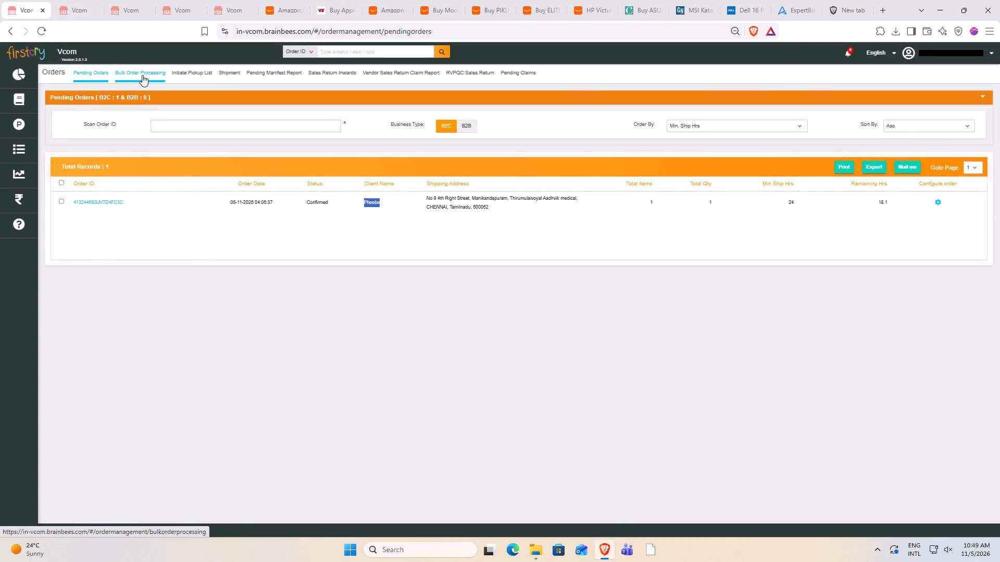
{"action": "left_click", "coordinate": [44, 33]}
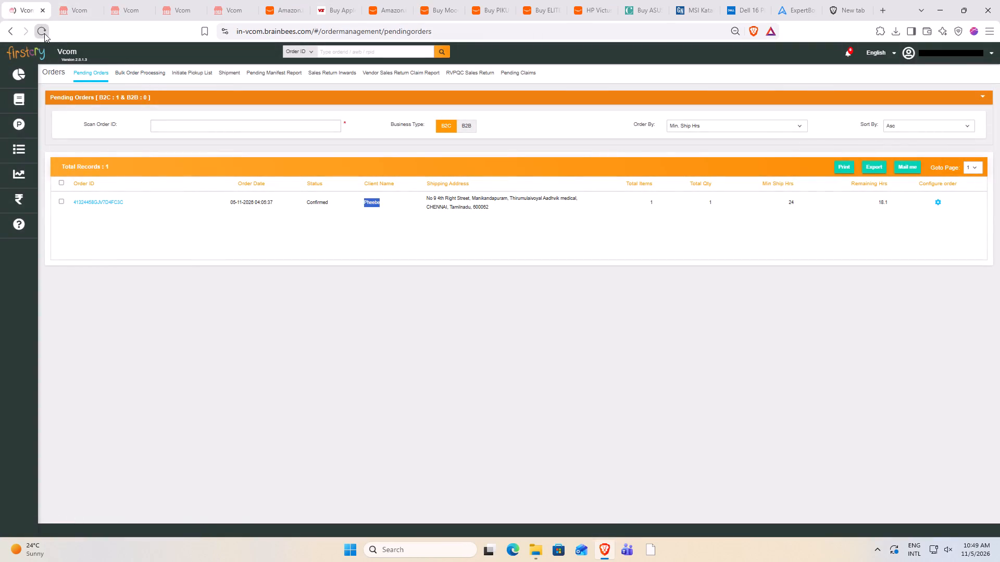
Open the Initiate Pickup List and submit the Vadodara shipment's AWB number for pickup scanning.
{"action": "left_click", "coordinate": [537, 304]}
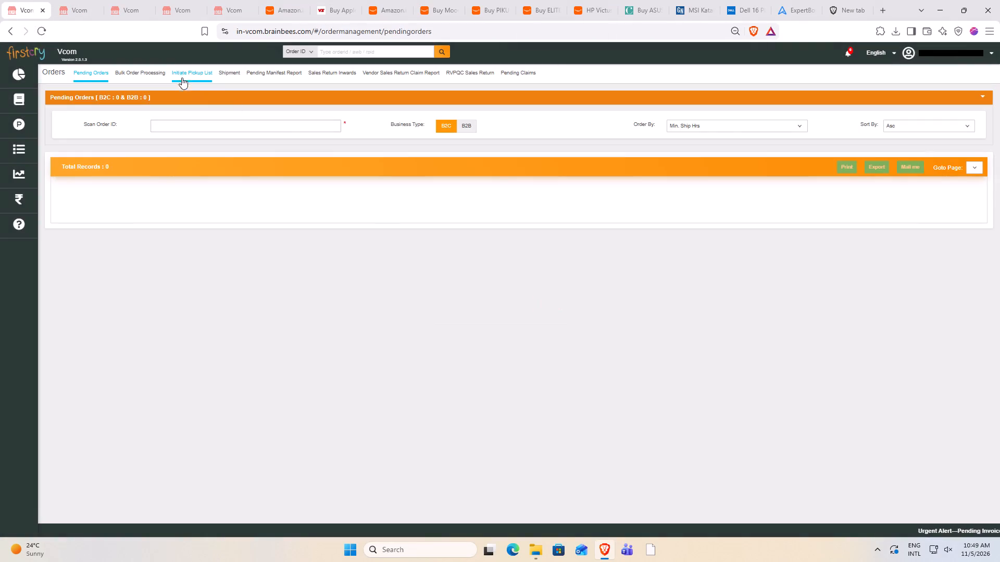
{"action": "left_click", "coordinate": [178, 76]}
{"action": "double_click", "coordinate": [646, 233]}
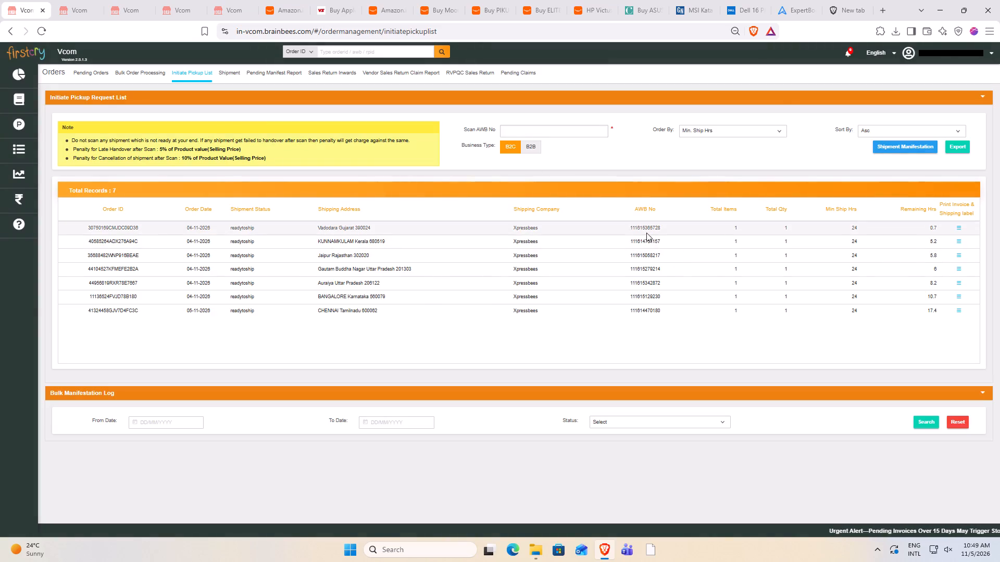
{"action": "key", "text": "ctrl+c"}
{"action": "left_click", "coordinate": [545, 132]}
{"action": "key", "text": "ctrl+v"}
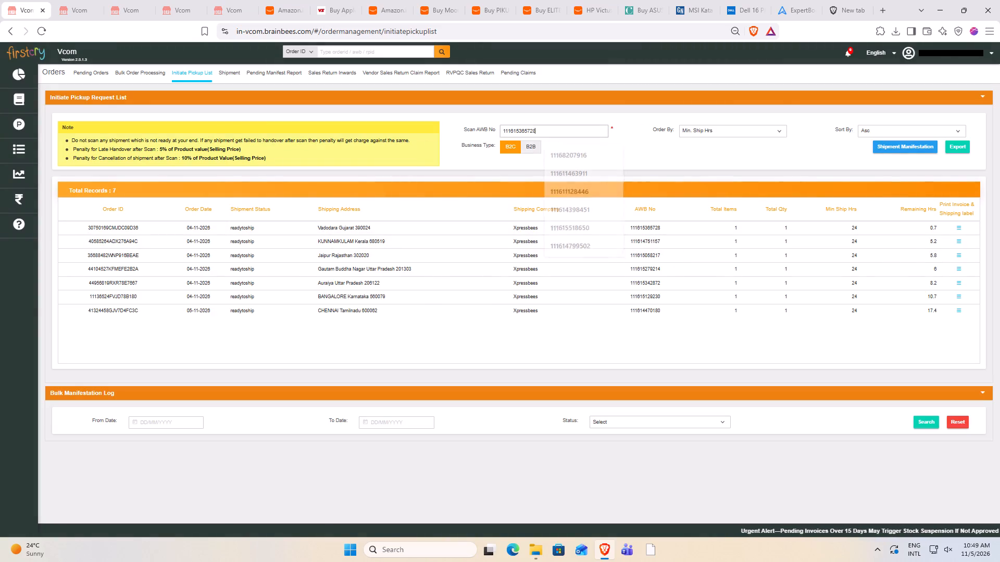
{"action": "key", "text": "Return"}
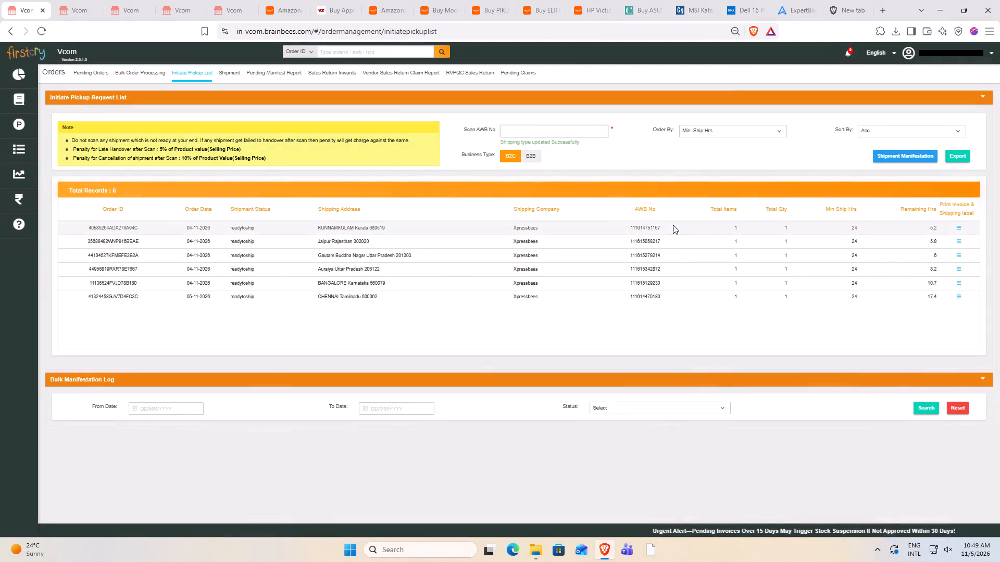
Submit the Kunnamkulam, Kerala shipment's AWB number for pickup scanning.
{"action": "left_click", "coordinate": [656, 223]}
{"action": "double_click", "coordinate": [658, 227]}
{"action": "key", "text": "ctrl+c"}
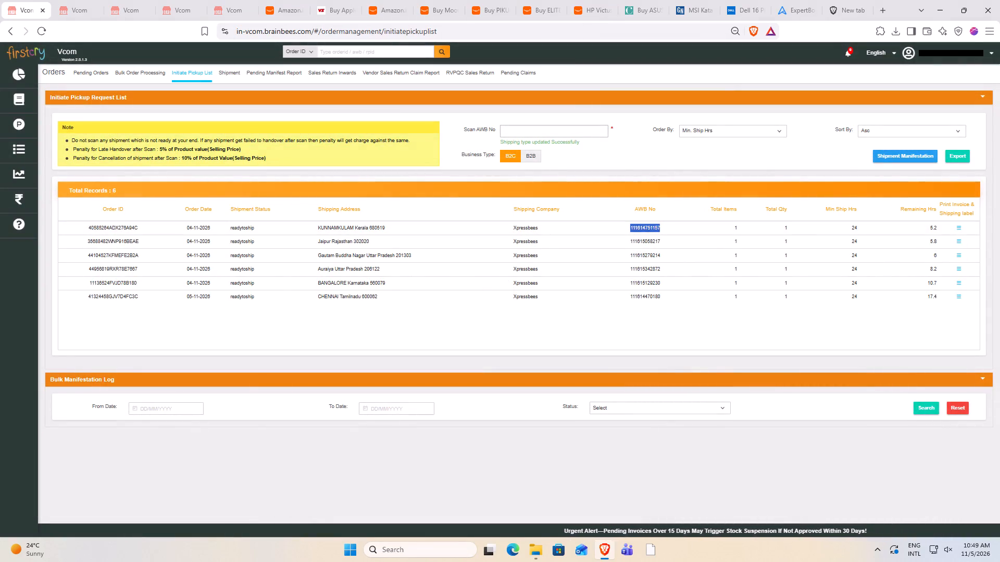
{"action": "left_click", "coordinate": [562, 131]}
{"action": "key", "text": "ctrl+v"}
{"action": "key", "text": "Return"}
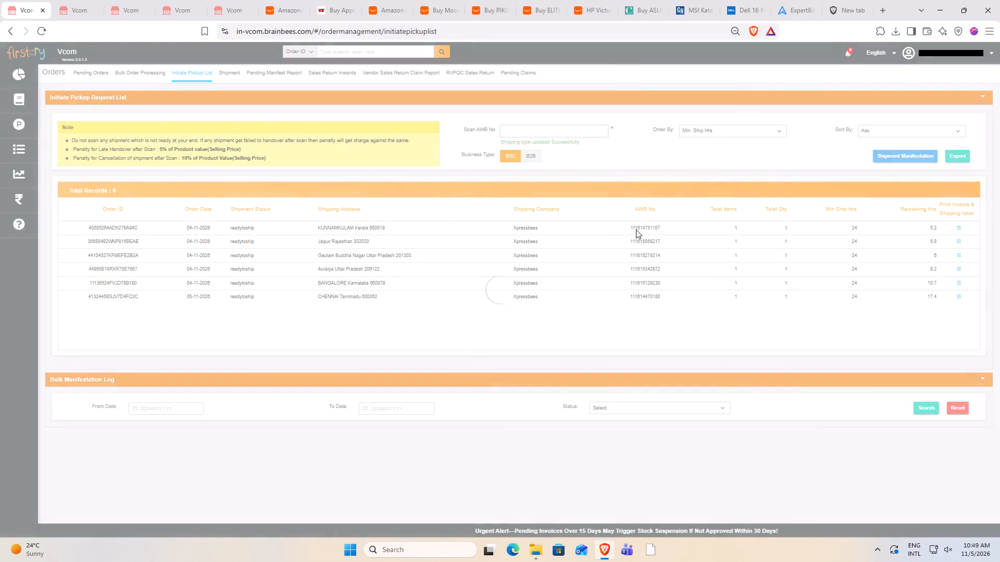
Submit the Jaipur, Rajasthan shipment's AWB number for pickup scanning.
{"action": "double_click", "coordinate": [636, 229]}
{"action": "key", "text": "ctrl+c"}
{"action": "left_click", "coordinate": [568, 135]}
{"action": "key", "text": "ctrl+v"}
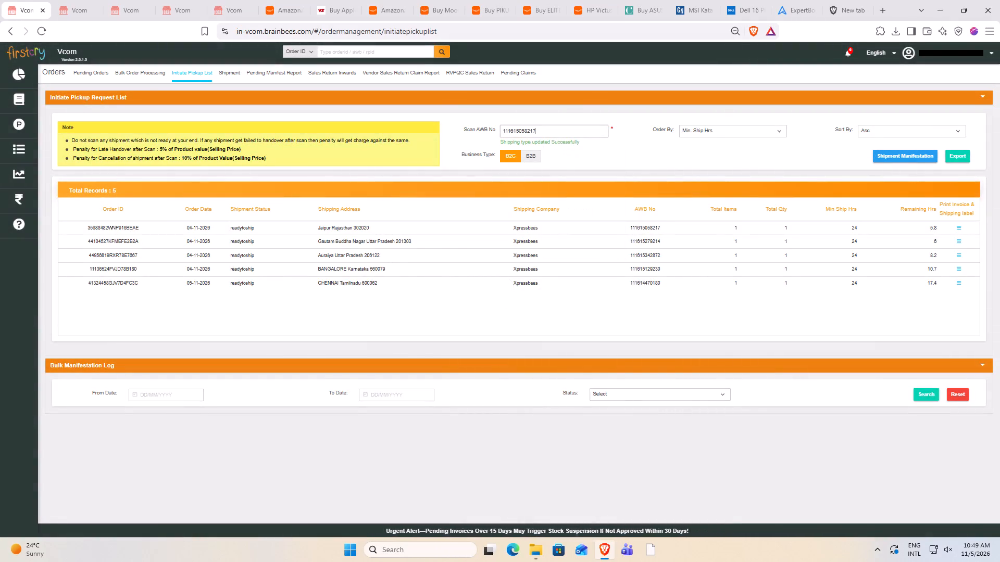
{"action": "key", "text": "Return"}
Submit the Gautam Buddha Nagar, Uttar Pradesh shipment's AWB number for pickup scanning.
{"action": "double_click", "coordinate": [643, 229]}
{"action": "key", "text": "ctrl+c"}
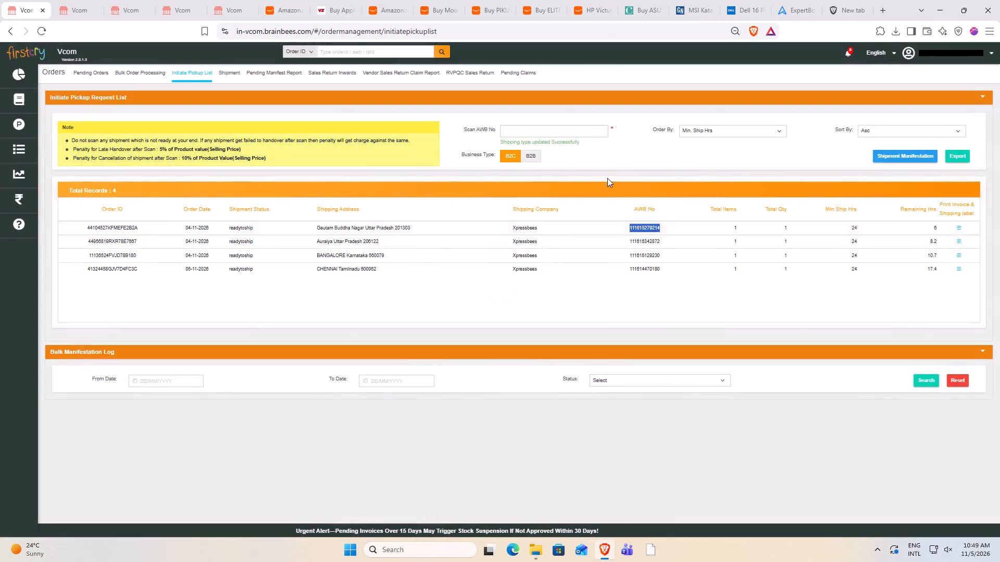
{"action": "left_click", "coordinate": [576, 127]}
{"action": "key", "text": "ctrl+v"}
{"action": "key", "text": "Return"}
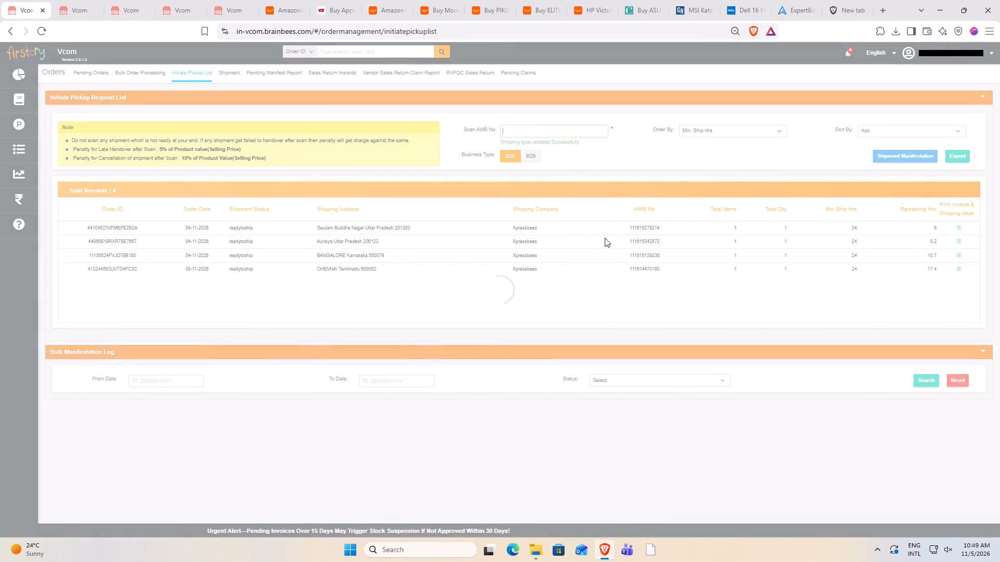
Submit the Auraiya, Uttar Pradesh shipment's AWB number for pickup scanning.
{"action": "double_click", "coordinate": [646, 227]}
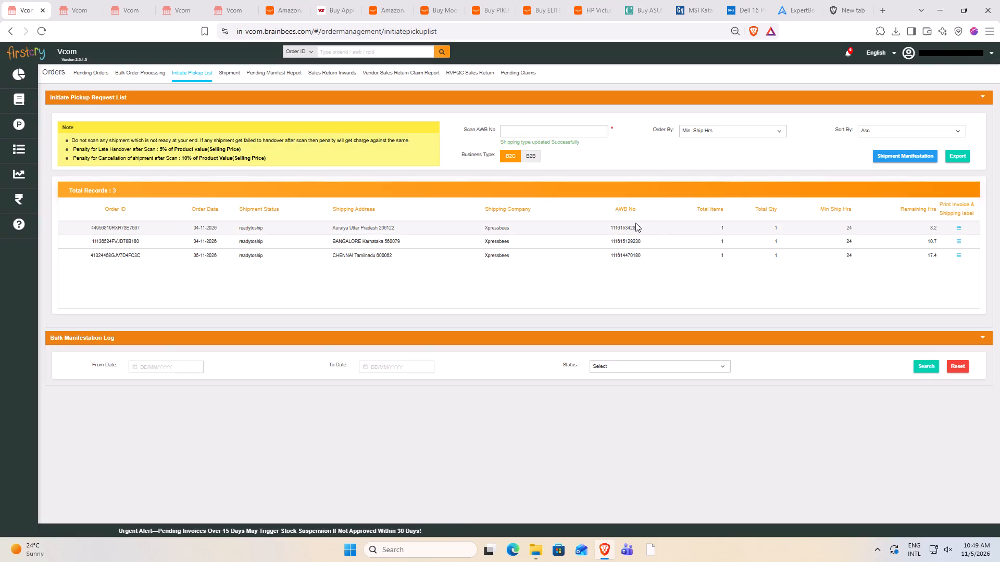
{"action": "double_click", "coordinate": [634, 227]}
{"action": "key", "text": "ctrl+c"}
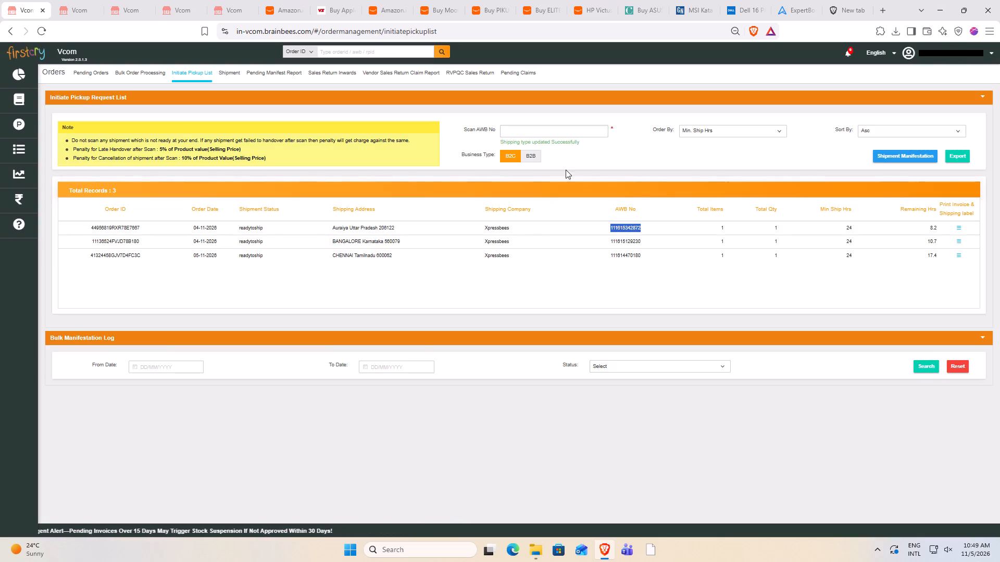
{"action": "left_click", "coordinate": [555, 129]}
{"action": "key", "text": "ctrl+v"}
{"action": "key", "text": "Return"}
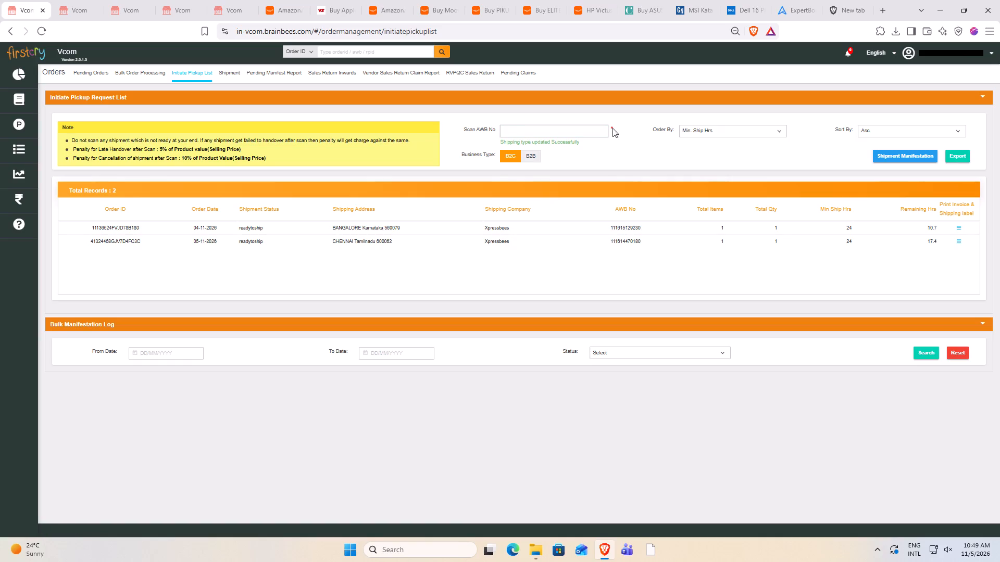
Submit the Bangalore, Karnataka shipment's AWB number for pickup scanning.
{"action": "left_click", "coordinate": [639, 223]}
{"action": "double_click", "coordinate": [635, 223]}
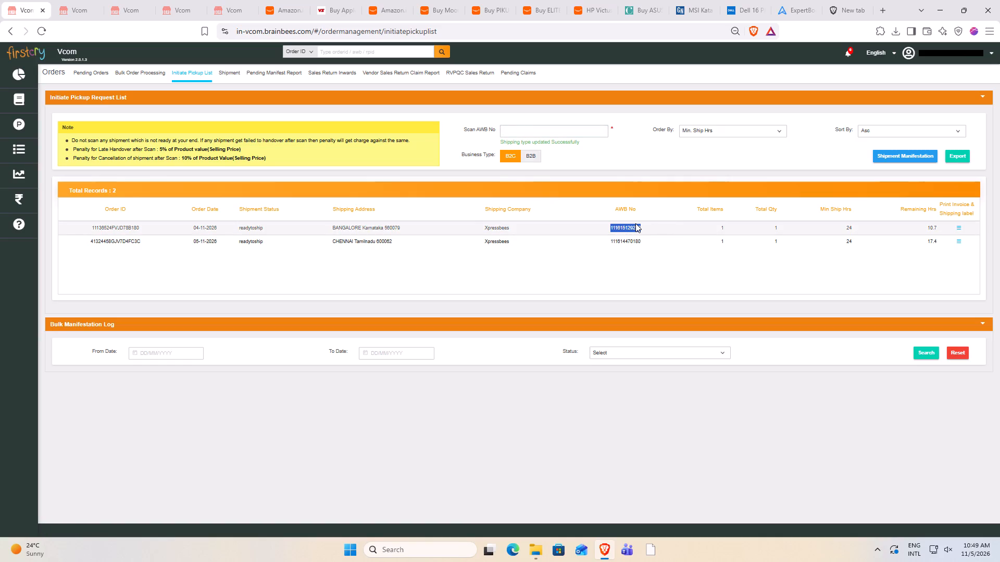
{"action": "key", "text": "ctrl+c"}
{"action": "left_click", "coordinate": [547, 131]}
{"action": "key", "text": "ctrl+v"}
{"action": "key", "text": "Return"}
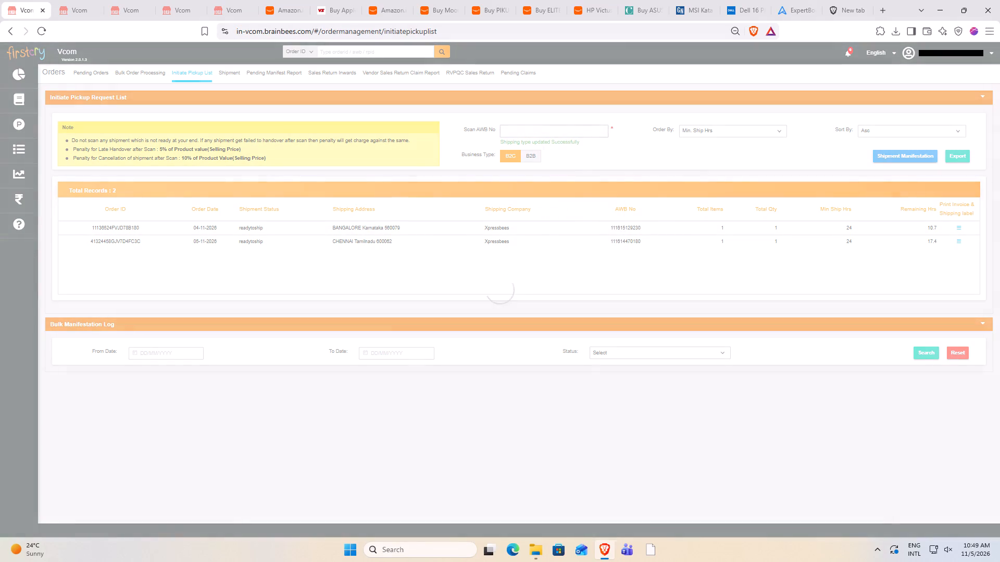
Submit the Chennai, Tamilnadu shipment's AWB number for pickup scanning and dismiss the notice.
{"action": "double_click", "coordinate": [632, 226]}
{"action": "key", "text": "ctrl+c"}
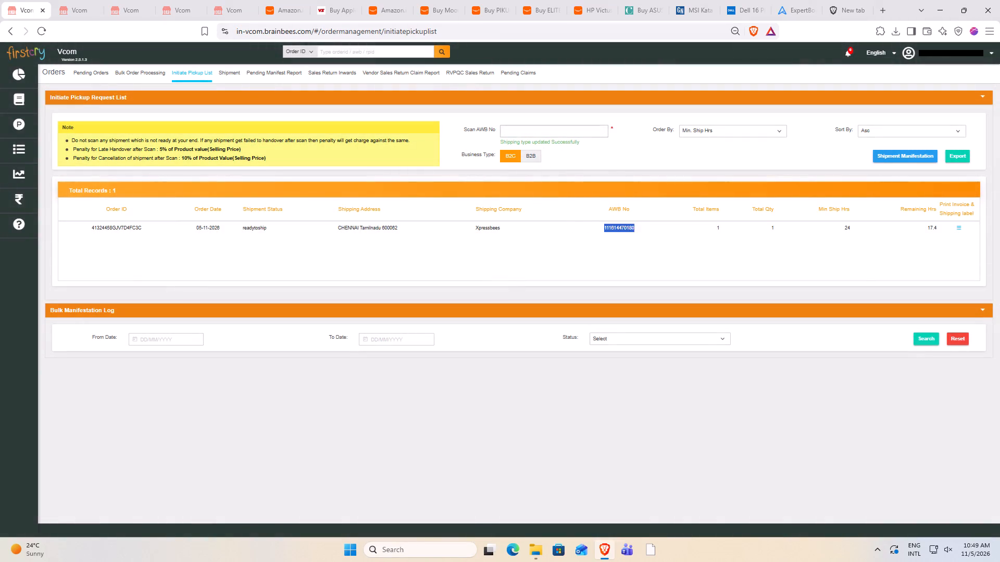
{"action": "left_click", "coordinate": [578, 131]}
{"action": "key", "text": "ctrl+v"}
{"action": "key", "text": "Return"}
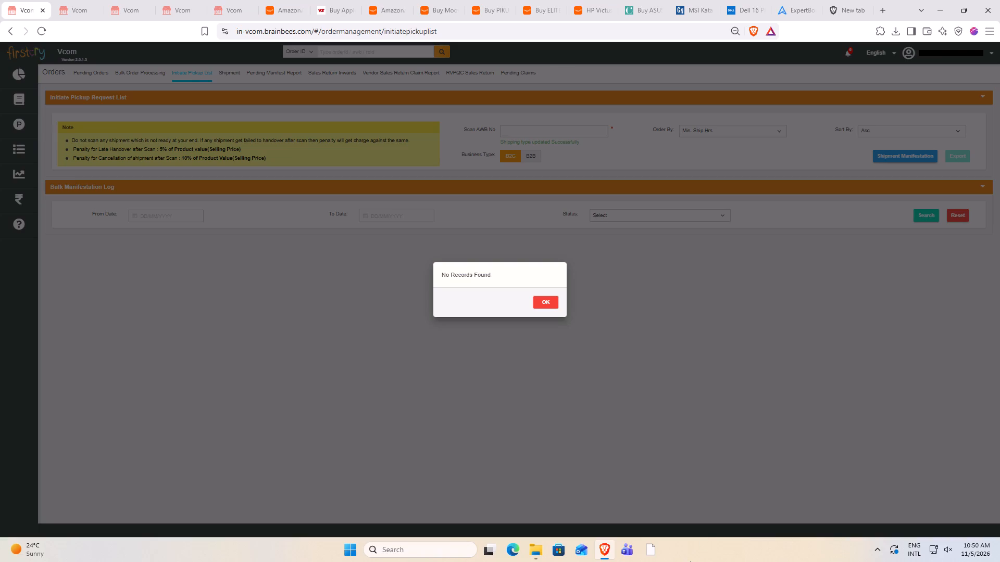
{"action": "left_click", "coordinate": [555, 300]}
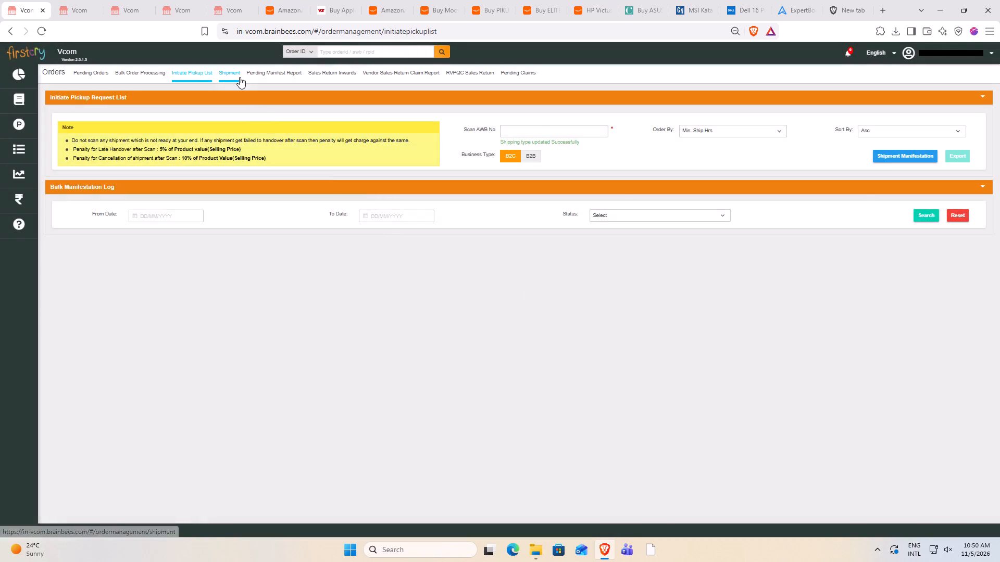
Download the 30-10-2026 Shipments Pending For Inscan file from the Pending Manifest Report into folder nov\5.
{"action": "left_click", "coordinate": [240, 77]}
{"action": "left_click", "coordinate": [267, 70]}
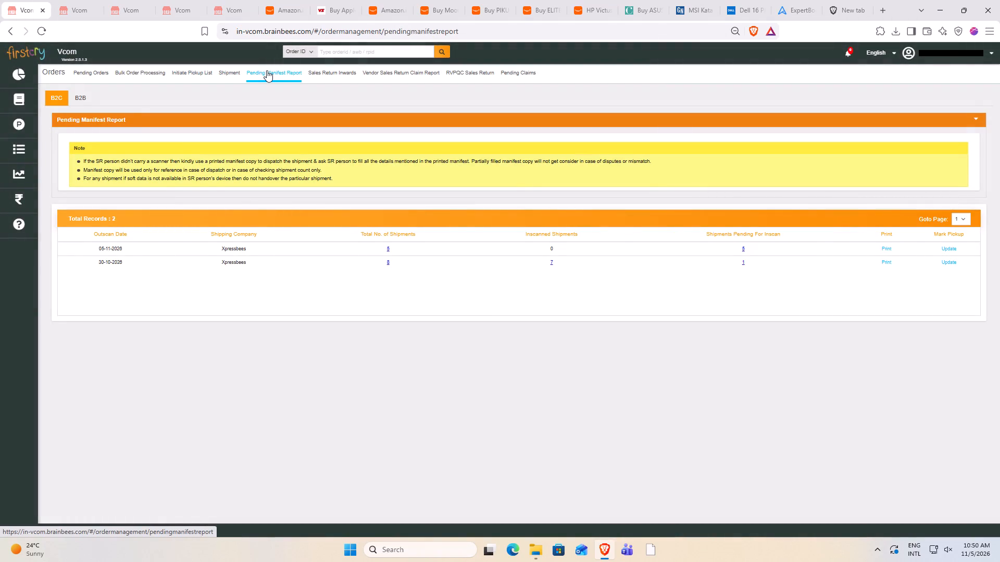
{"action": "left_click", "coordinate": [745, 262]}
{"action": "left_click", "coordinate": [744, 261]}
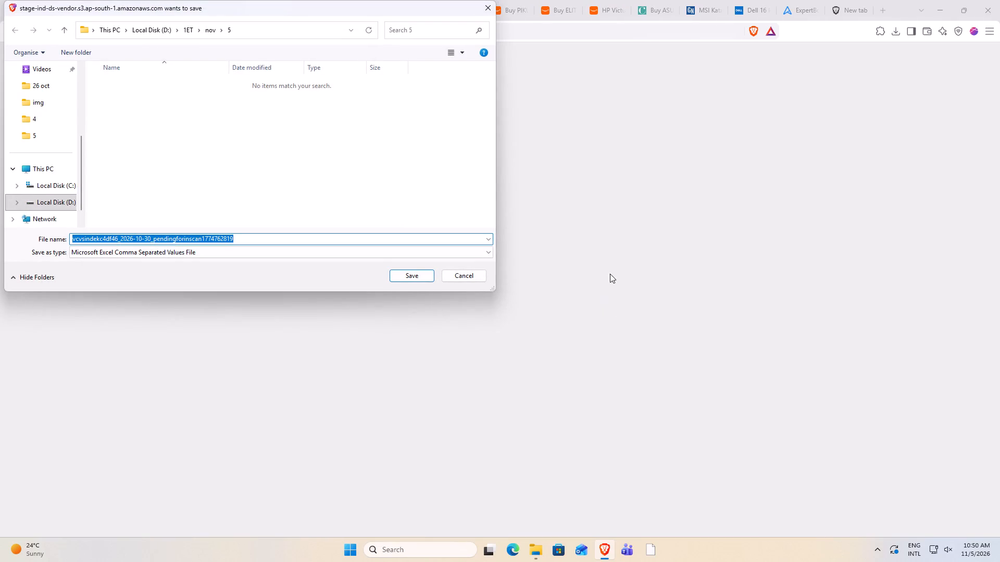
{"action": "left_click", "coordinate": [419, 279]}
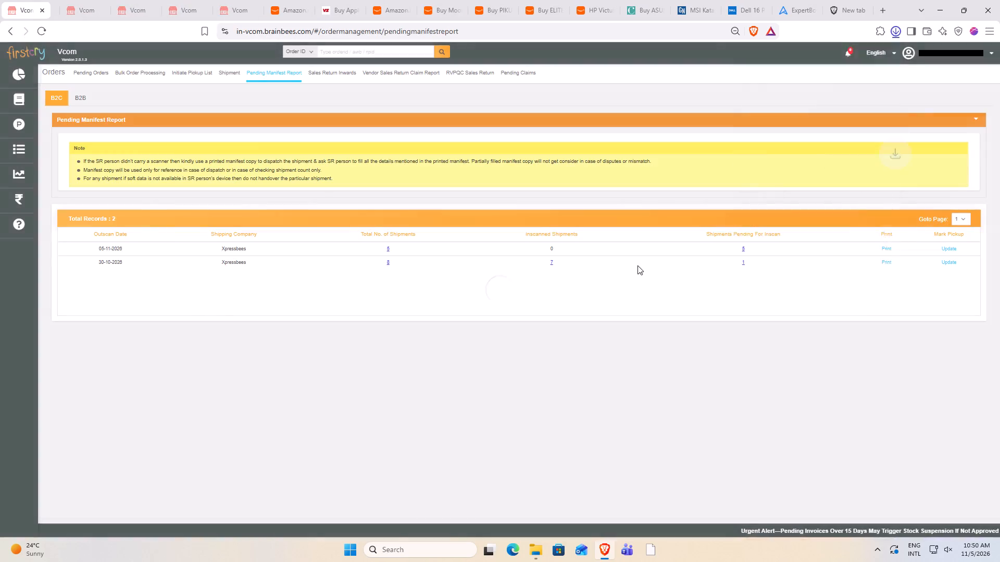
Open the downloaded pending-for-inscan CSV from its folder in Notepad, read its order details, and minimise both windows.
{"action": "left_click", "coordinate": [846, 52]}
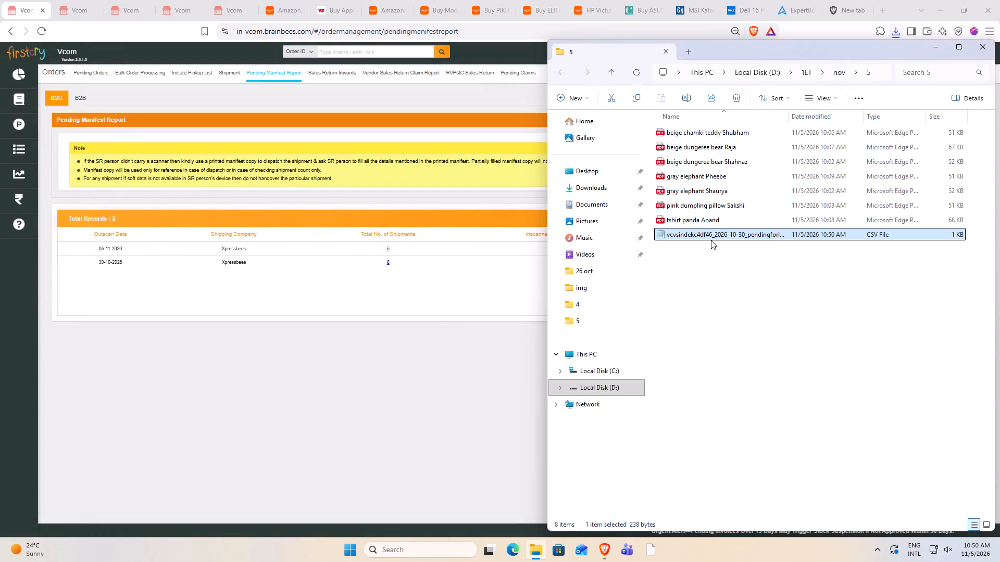
{"action": "double_click", "coordinate": [706, 231]}
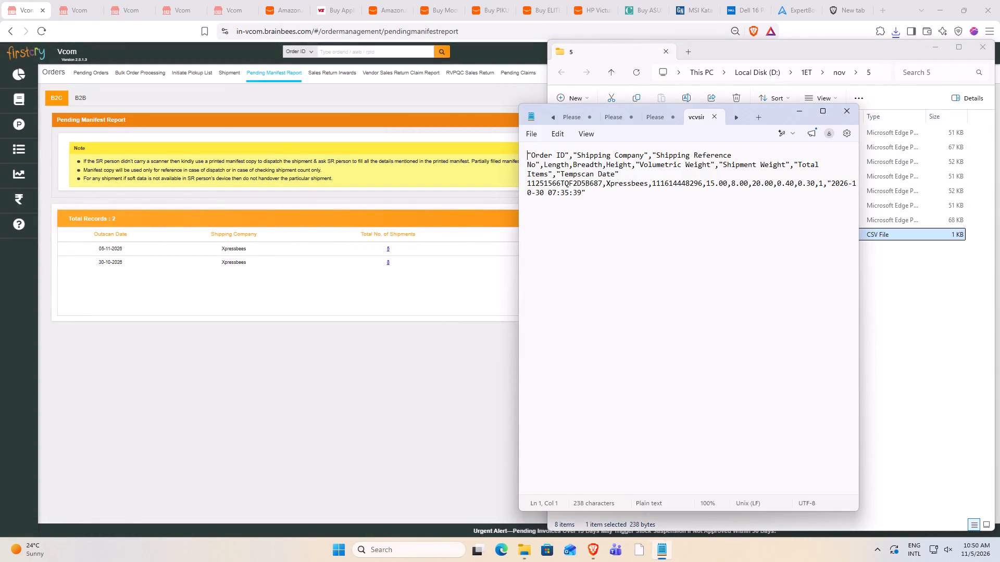
{"action": "left_click", "coordinate": [932, 48]}
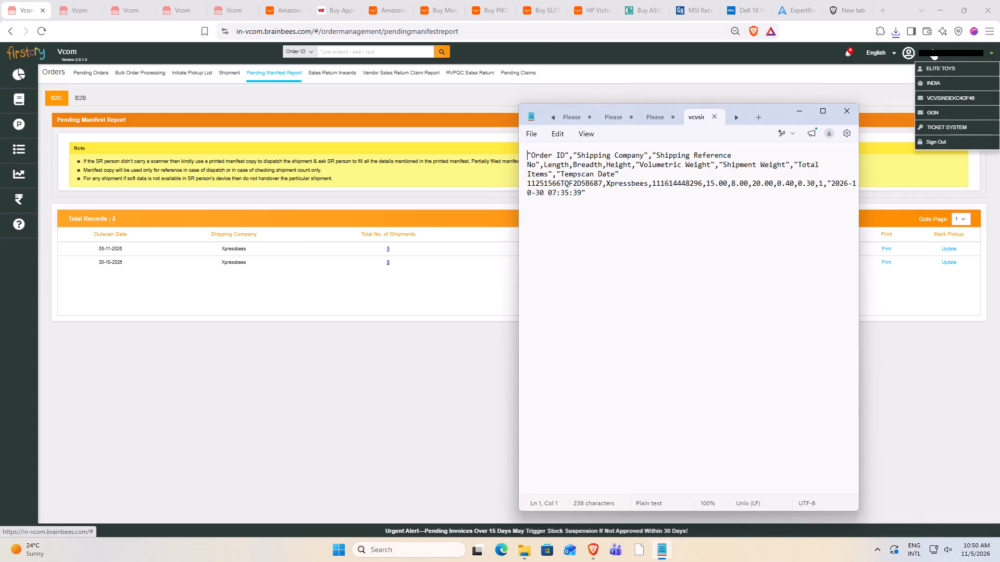
{"action": "left_click", "coordinate": [796, 107]}
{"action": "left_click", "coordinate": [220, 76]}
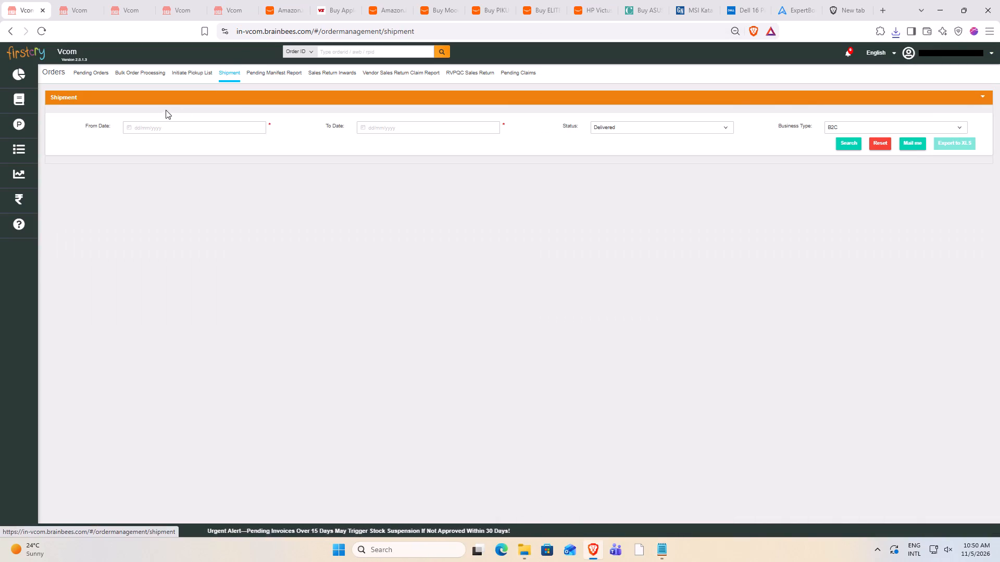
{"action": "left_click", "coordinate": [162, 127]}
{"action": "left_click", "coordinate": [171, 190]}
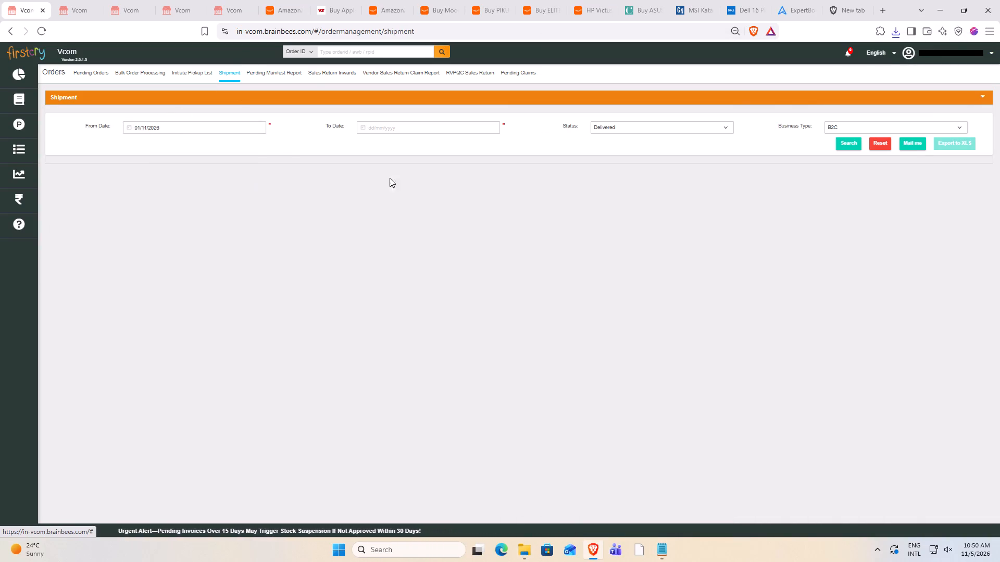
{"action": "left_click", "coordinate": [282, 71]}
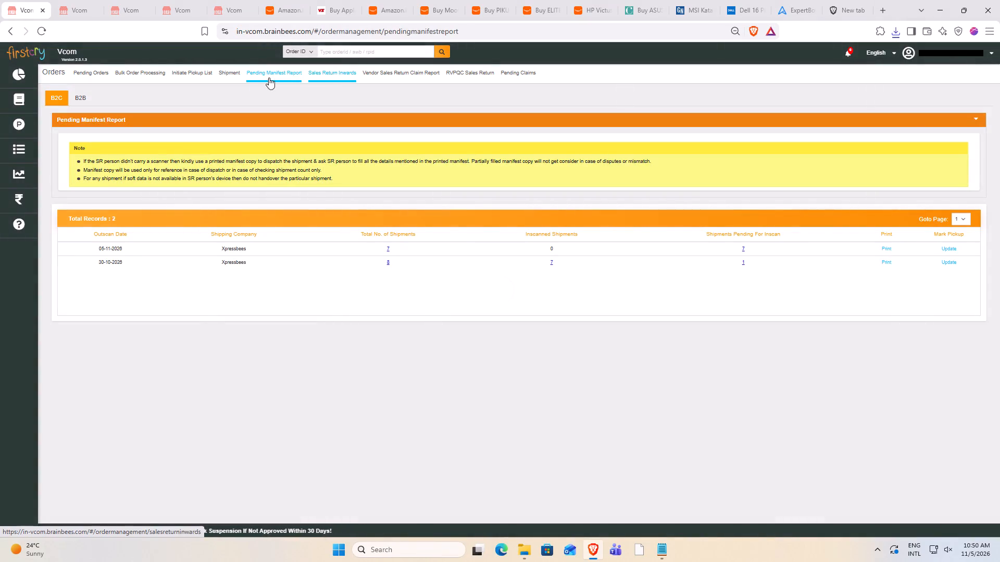
Search the Shipment page for Delivered B2C orders from 29/10/2026 to 02/11/2026 and look through the list.
{"action": "left_click", "coordinate": [233, 73]}
{"action": "left_click", "coordinate": [128, 128]}
{"action": "left_click", "coordinate": [171, 149]}
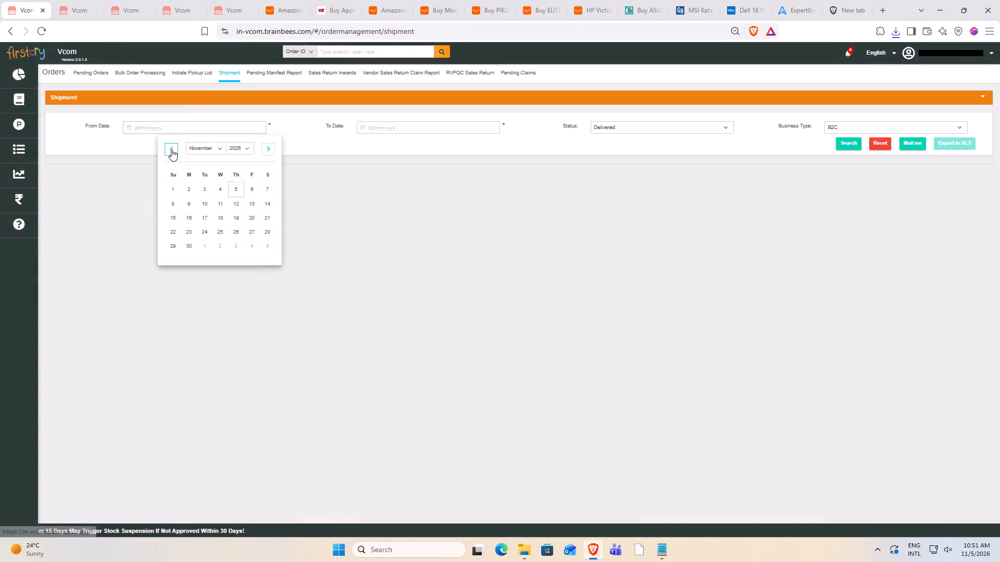
{"action": "left_click", "coordinate": [237, 249]}
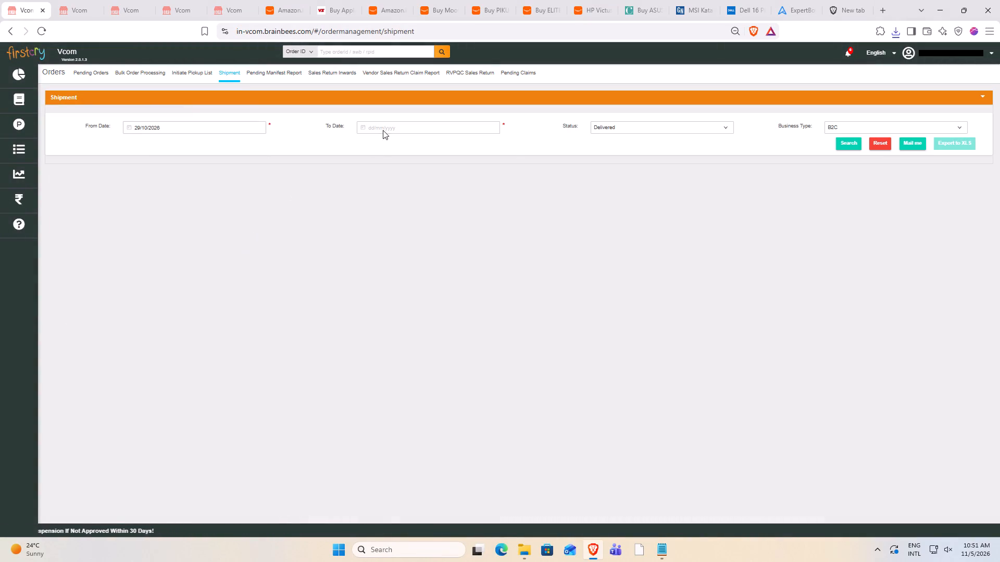
{"action": "left_click", "coordinate": [383, 130]}
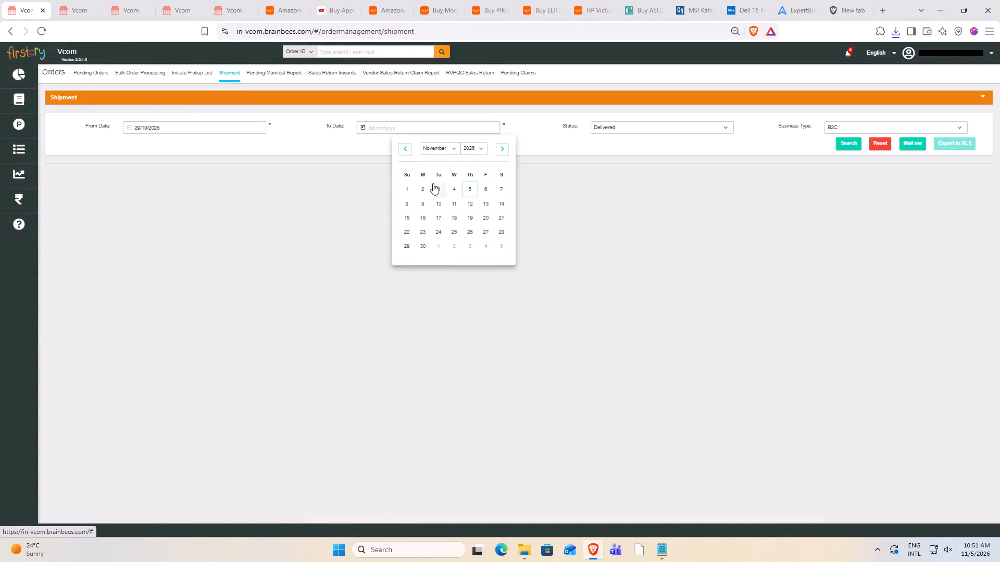
{"action": "left_click", "coordinate": [423, 189]}
{"action": "left_click", "coordinate": [627, 120]}
{"action": "left_click", "coordinate": [628, 127]}
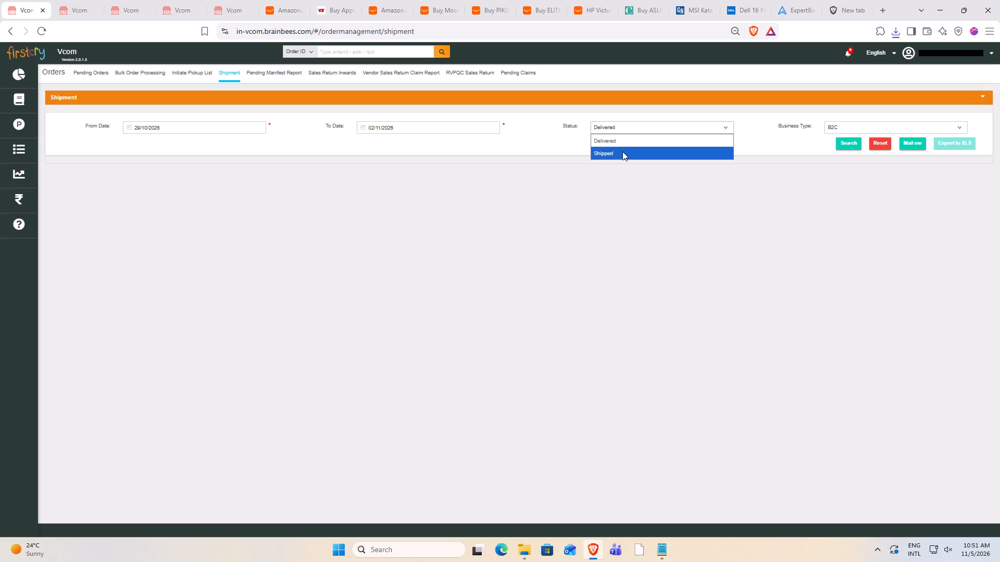
{"action": "left_click", "coordinate": [845, 145]}
{"action": "scroll", "coordinate": [665, 341], "scroll_direction": "down", "scroll_amount": 13}
Filter the same shipment date range by status Shipped and examine the orders' courier statuses.
{"action": "left_click", "coordinate": [628, 123]}
{"action": "left_click", "coordinate": [622, 147]}
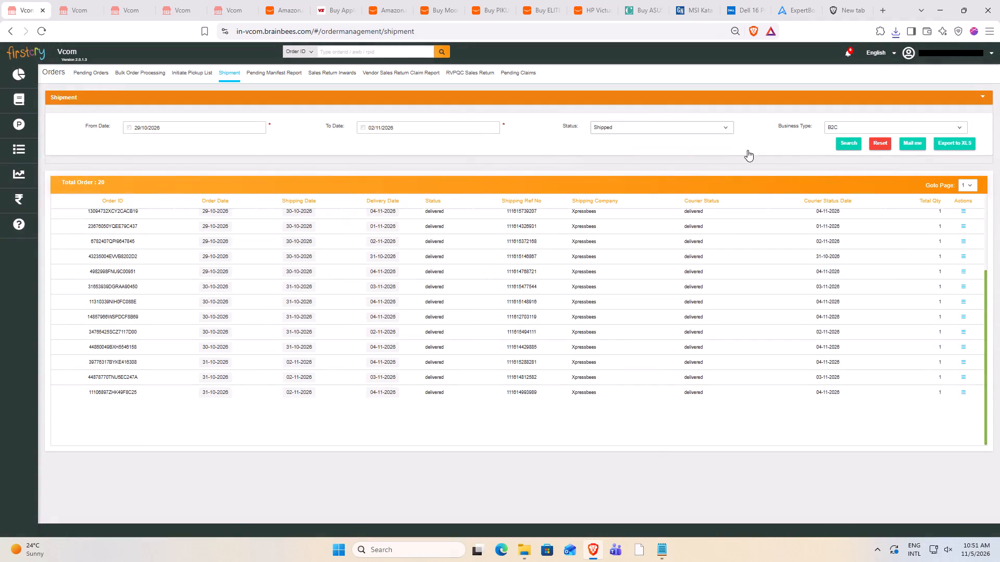
{"action": "left_click", "coordinate": [848, 147]}
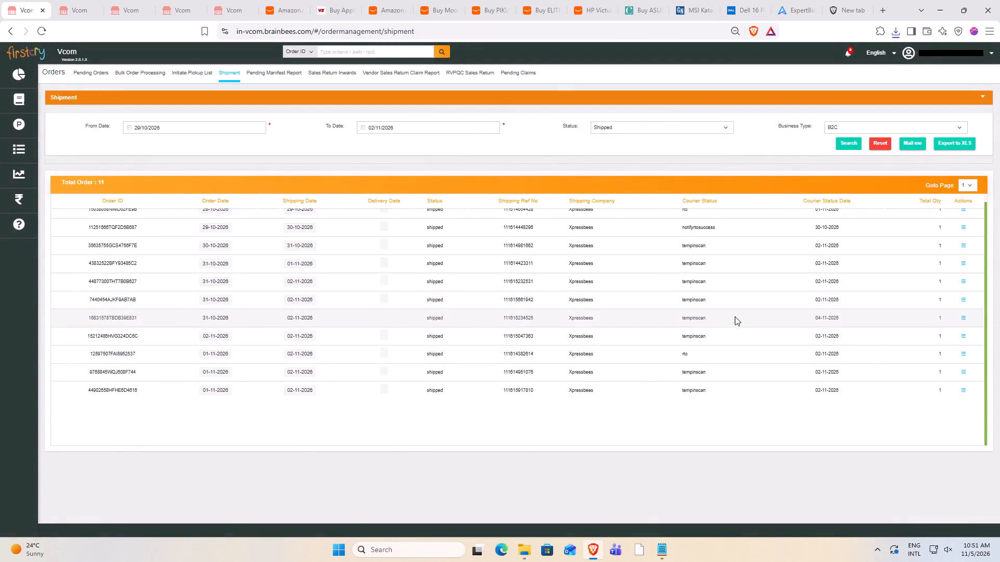
{"action": "scroll", "coordinate": [722, 338], "scroll_direction": "down", "scroll_amount": 11}
{"action": "scroll", "coordinate": [722, 340], "scroll_direction": "up", "scroll_amount": 5}
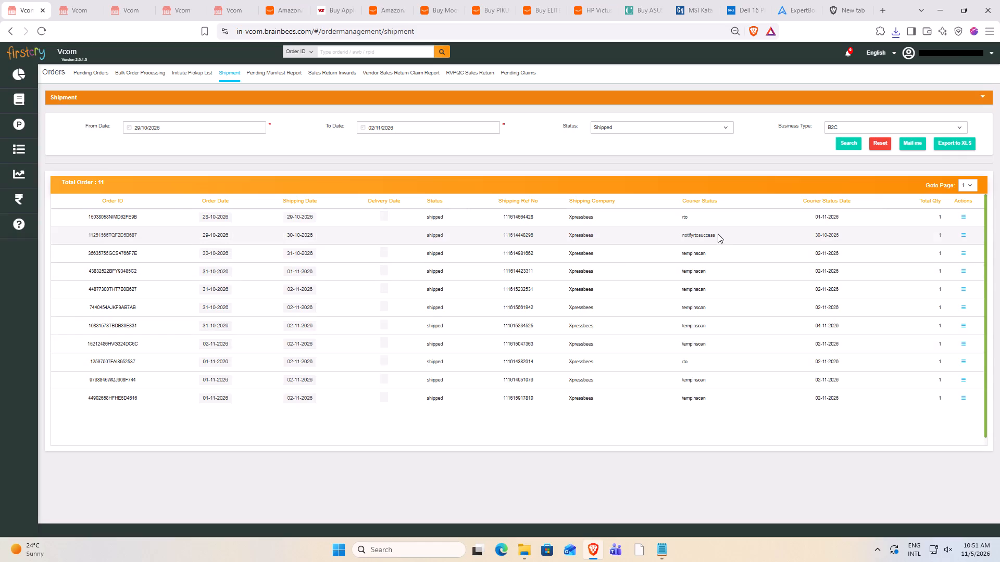
{"action": "scroll", "coordinate": [747, 256], "scroll_direction": "down", "scroll_amount": 7}
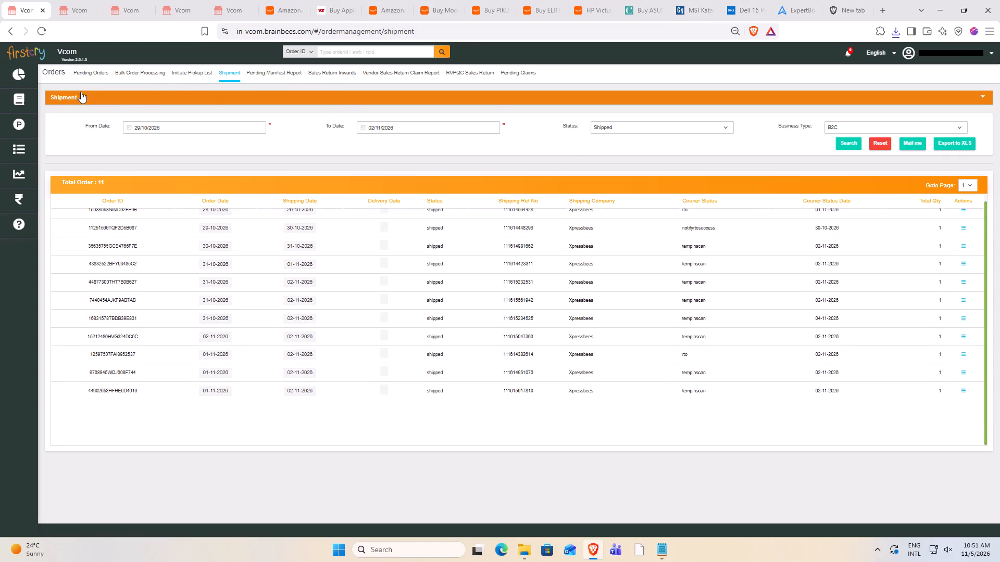
Return to the Pending Orders page to check for new orders and dismiss the notice.
{"action": "left_click", "coordinate": [96, 69]}
{"action": "left_click", "coordinate": [537, 306]}
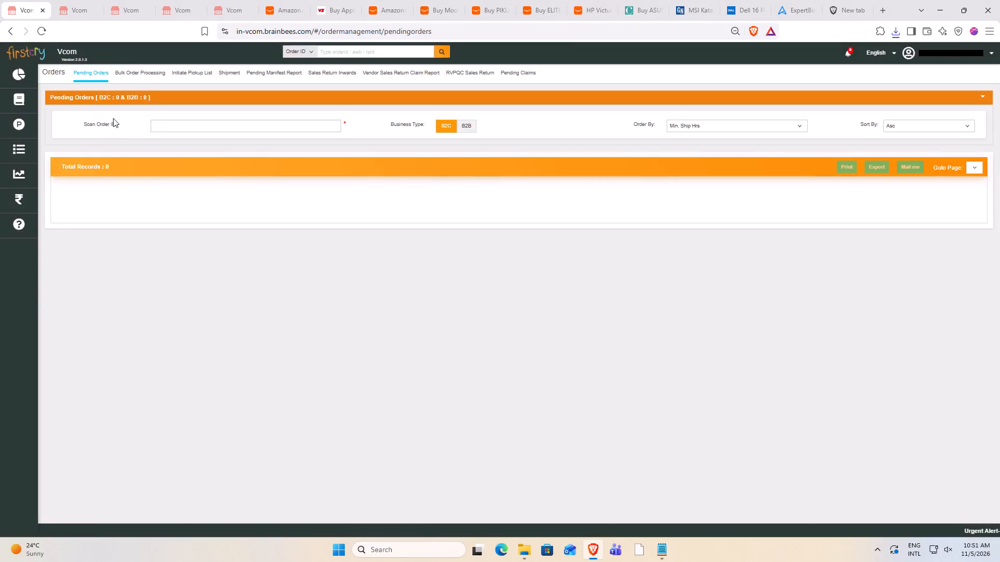
Open the Vendor Payment Advice page.
{"action": "left_click", "coordinate": [854, 69]}
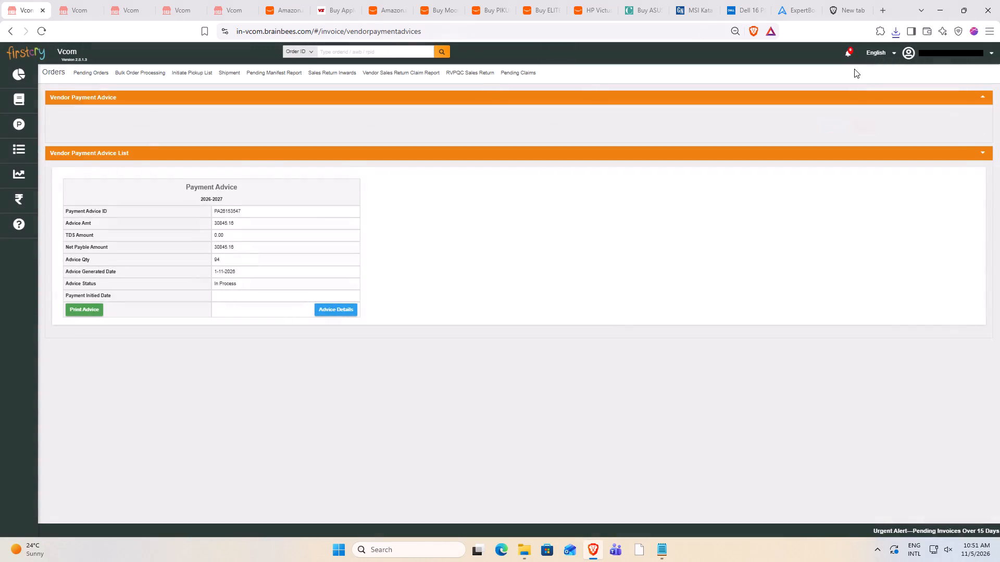
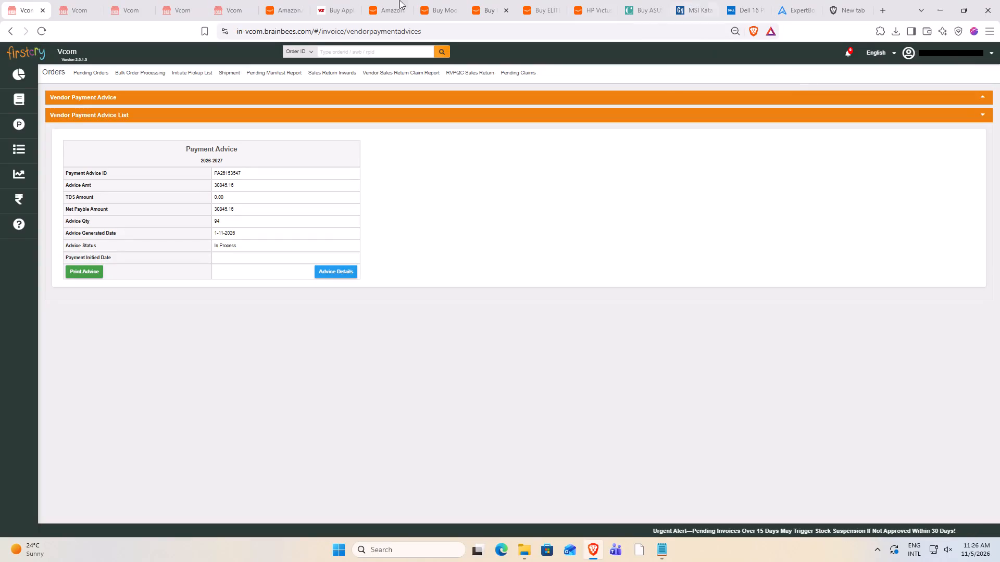
Open the Vendor Invoices page.
{"action": "left_click", "coordinate": [296, 21]}
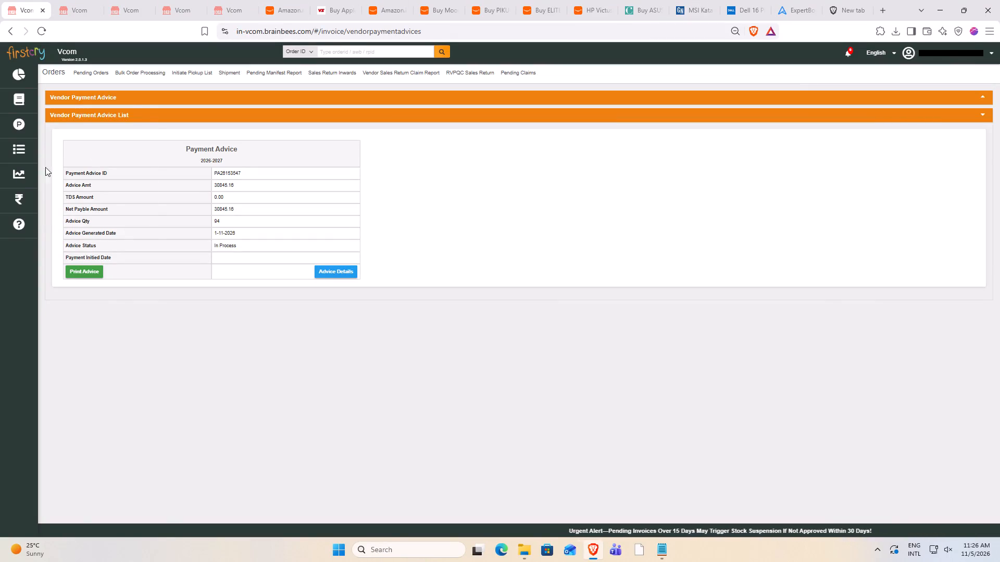
{"action": "left_click", "coordinate": [54, 142]}
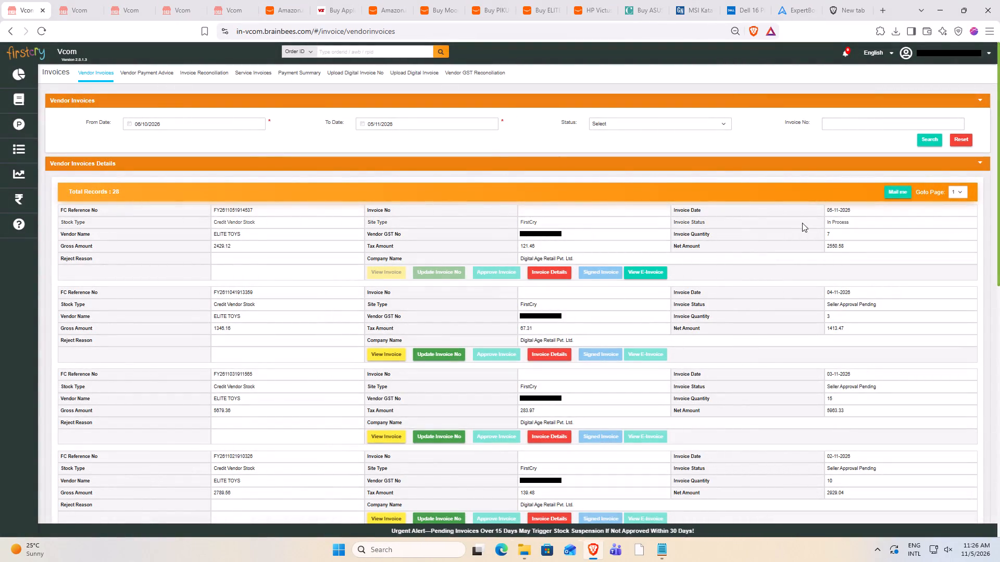
Look through pages 2 and 3 of the vendor invoices for approval statuses, ending at the oldest invoices on page 2.
{"action": "left_click", "coordinate": [955, 192]}
{"action": "left_click", "coordinate": [955, 216]}
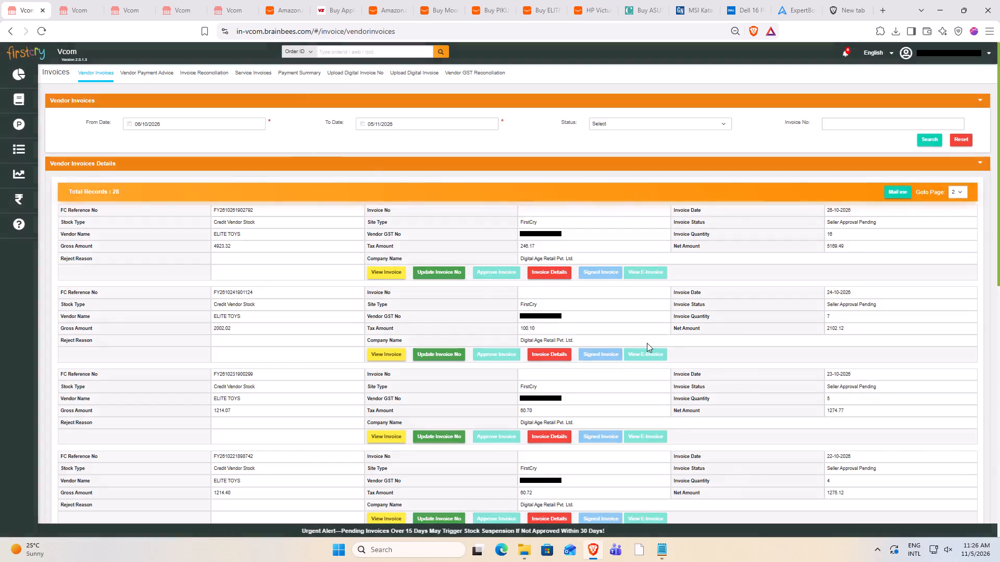
{"action": "scroll", "coordinate": [647, 343], "scroll_direction": "down", "scroll_amount": 20}
{"action": "scroll", "coordinate": [647, 343], "scroll_direction": "down", "scroll_amount": 1}
{"action": "scroll", "coordinate": [658, 394], "scroll_direction": "up", "scroll_amount": 15}
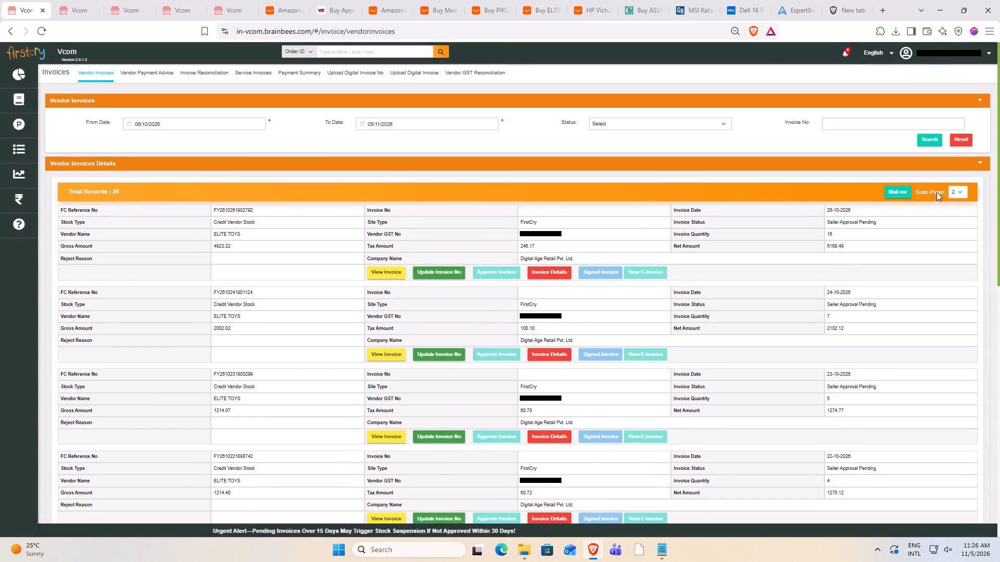
{"action": "left_click", "coordinate": [973, 197]}
{"action": "left_click", "coordinate": [958, 193]}
{"action": "left_click", "coordinate": [958, 225]}
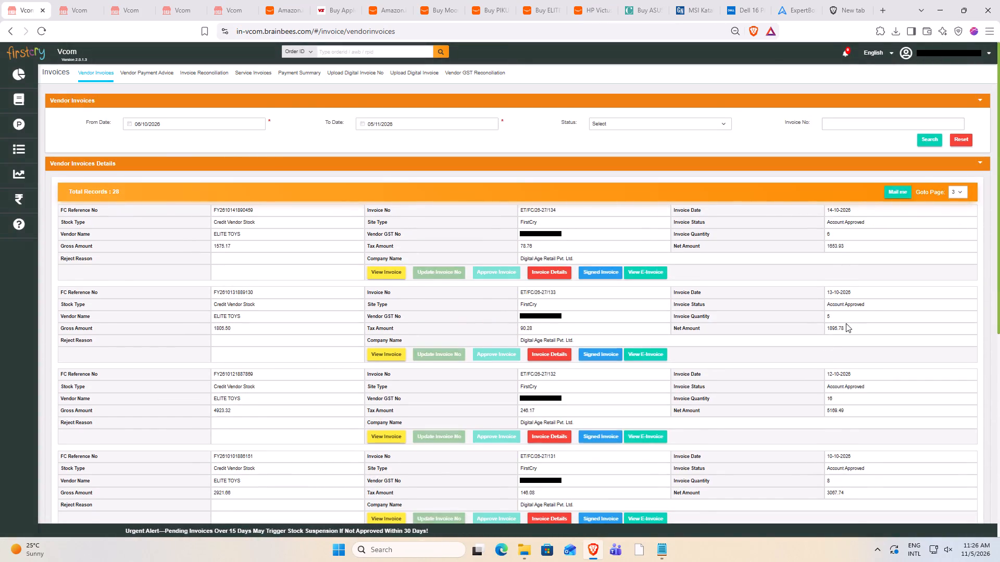
{"action": "scroll", "coordinate": [823, 341], "scroll_direction": "down", "scroll_amount": 10}
{"action": "scroll", "coordinate": [823, 342], "scroll_direction": "up", "scroll_amount": 7}
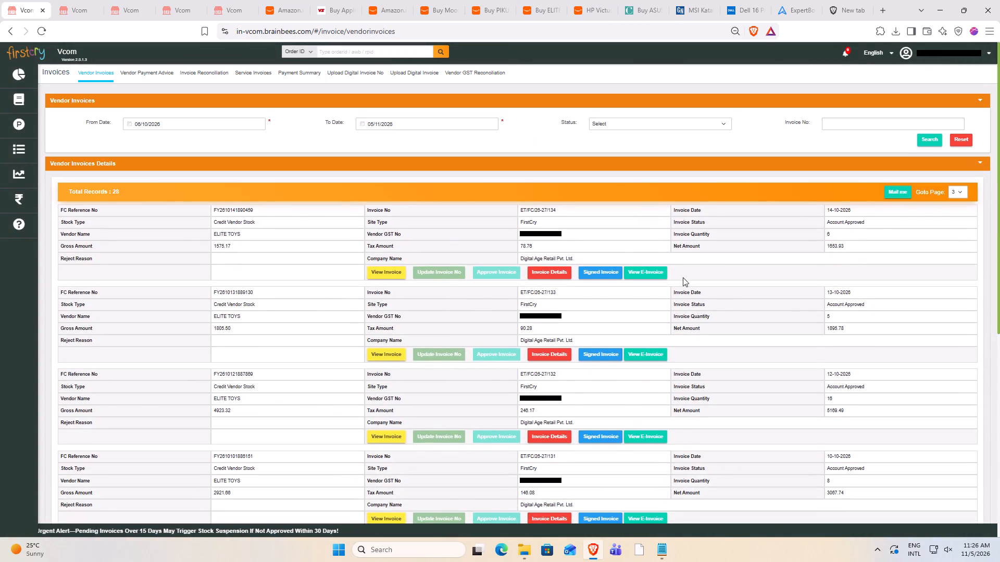
{"action": "left_click", "coordinate": [954, 187]}
{"action": "left_click", "coordinate": [959, 214]}
{"action": "scroll", "coordinate": [821, 378], "scroll_direction": "down", "scroll_amount": 5}
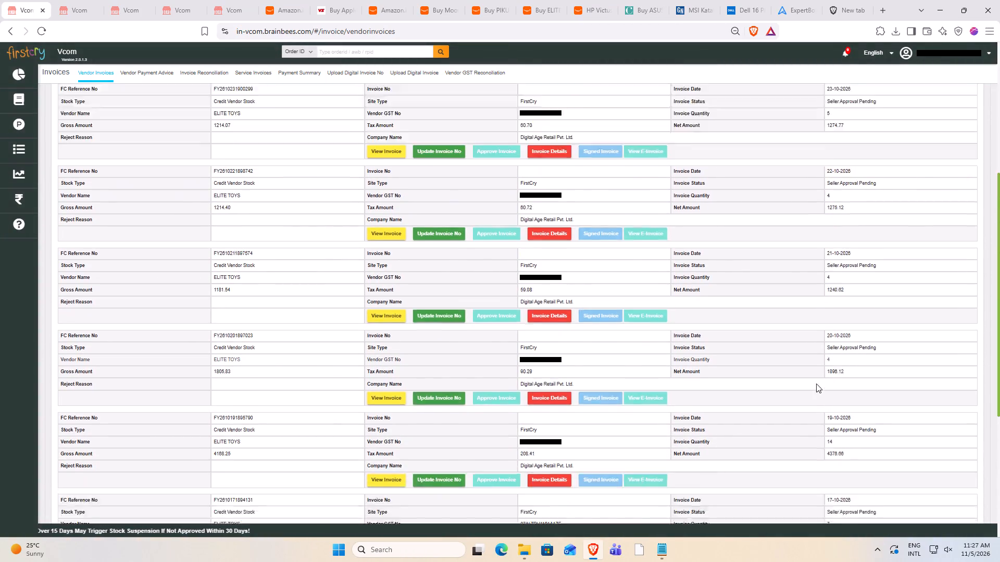
{"action": "scroll", "coordinate": [816, 384], "scroll_direction": "down", "scroll_amount": 20}
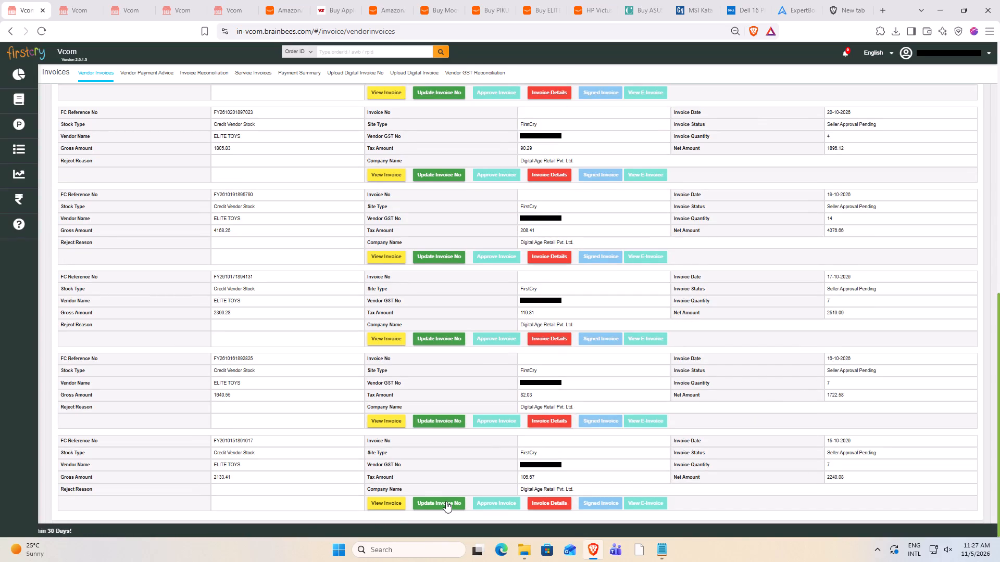
Start saving the PDF of the invoice dated 15-10-2026 and create a new folder inside 1ET on drive D.
{"action": "left_click", "coordinate": [397, 504]}
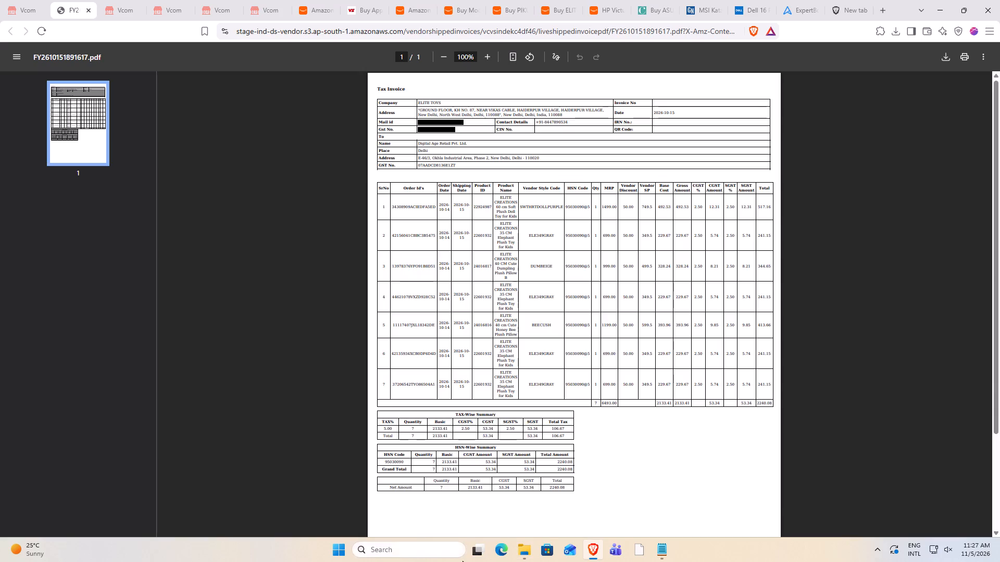
{"action": "left_click", "coordinate": [944, 57]}
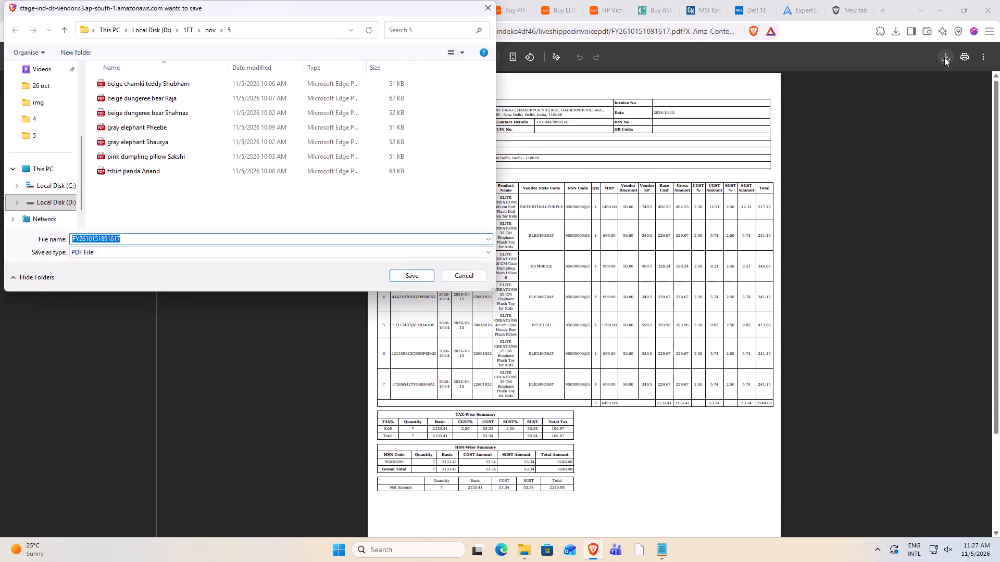
{"action": "left_click", "coordinate": [188, 30]}
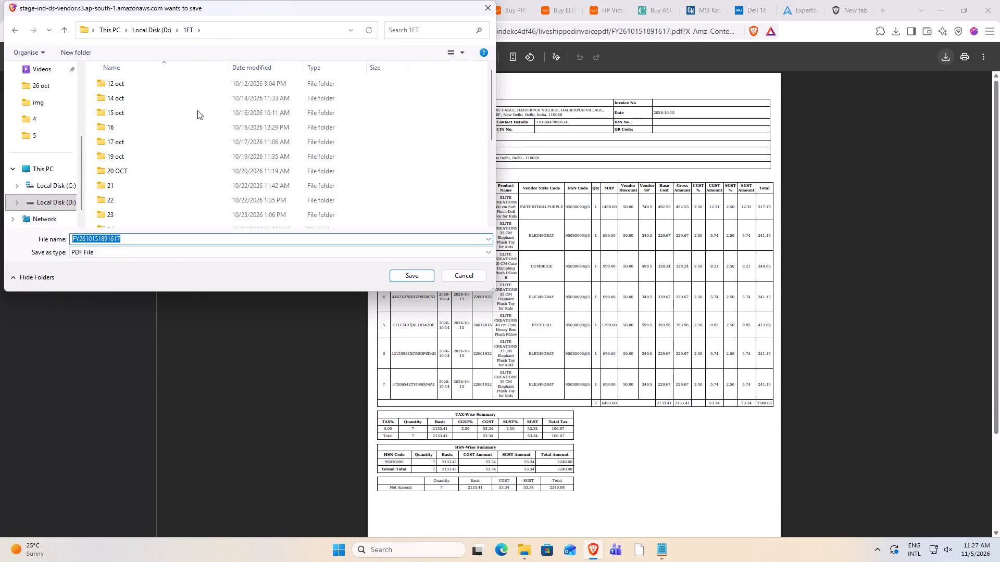
{"action": "scroll", "coordinate": [198, 111], "scroll_direction": "down", "scroll_amount": 11}
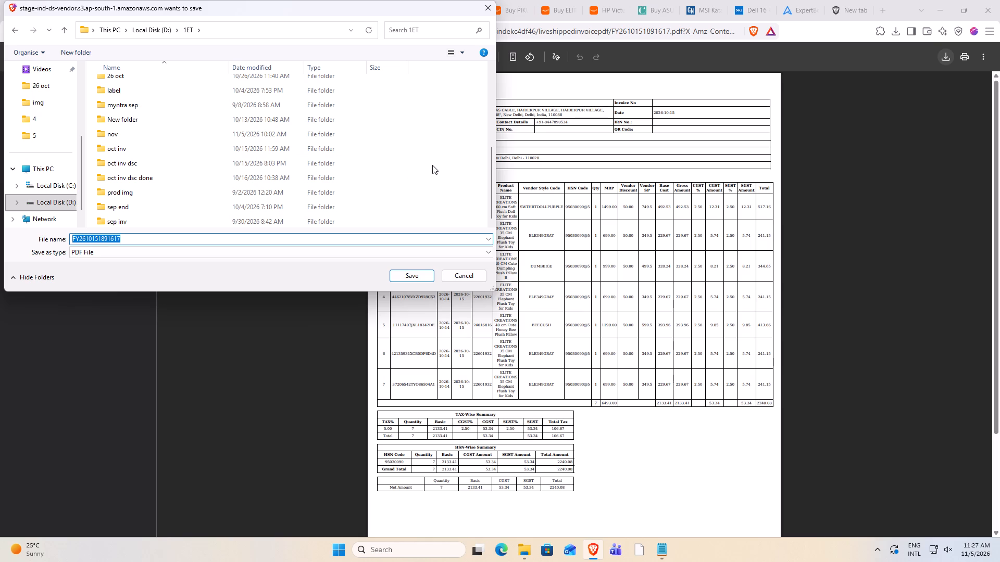
{"action": "key", "text": "ctrl+shift+n"}
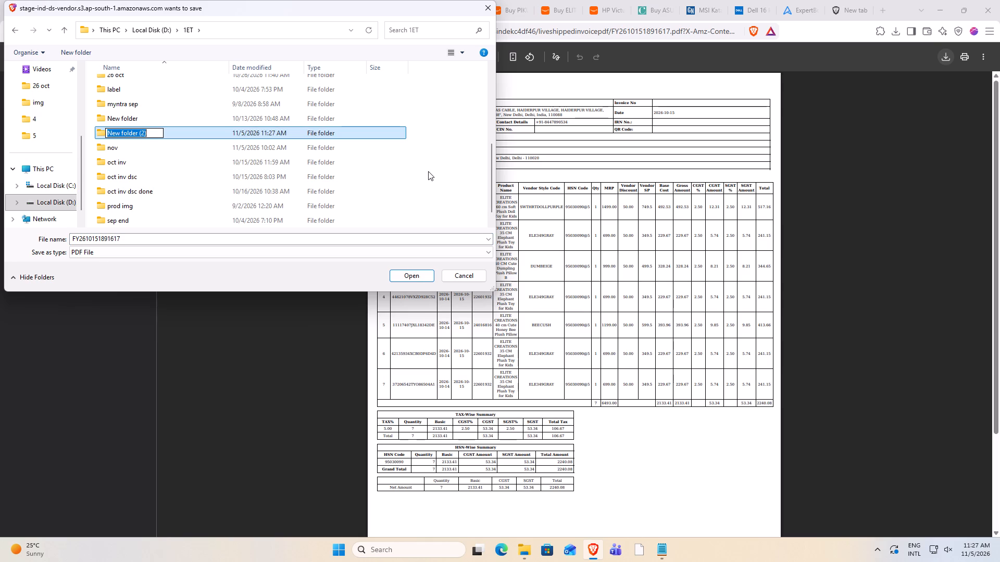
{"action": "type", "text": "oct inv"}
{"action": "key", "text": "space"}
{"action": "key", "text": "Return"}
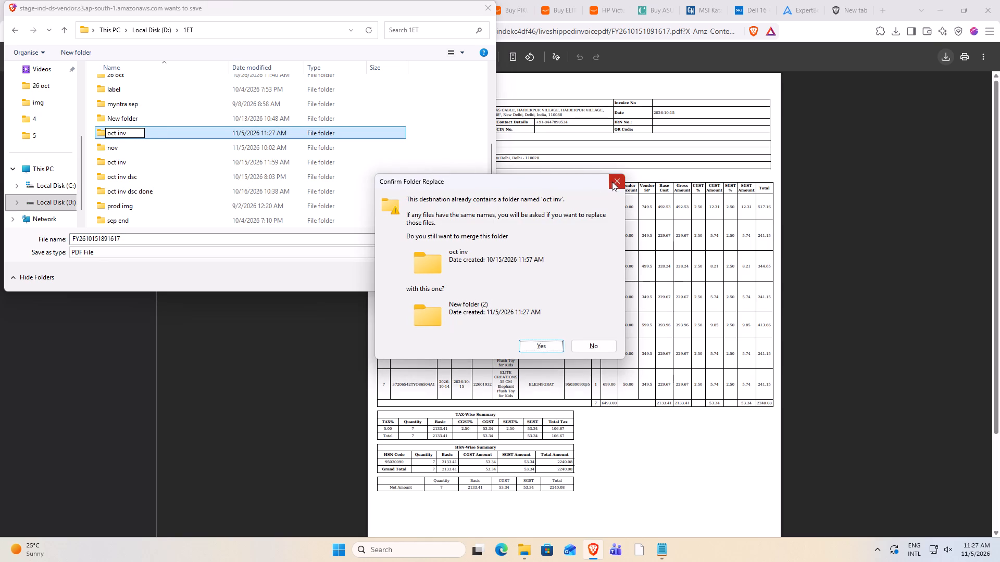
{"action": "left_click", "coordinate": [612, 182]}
Name the new folder "oct inv pending".
{"action": "key", "text": "F2"}
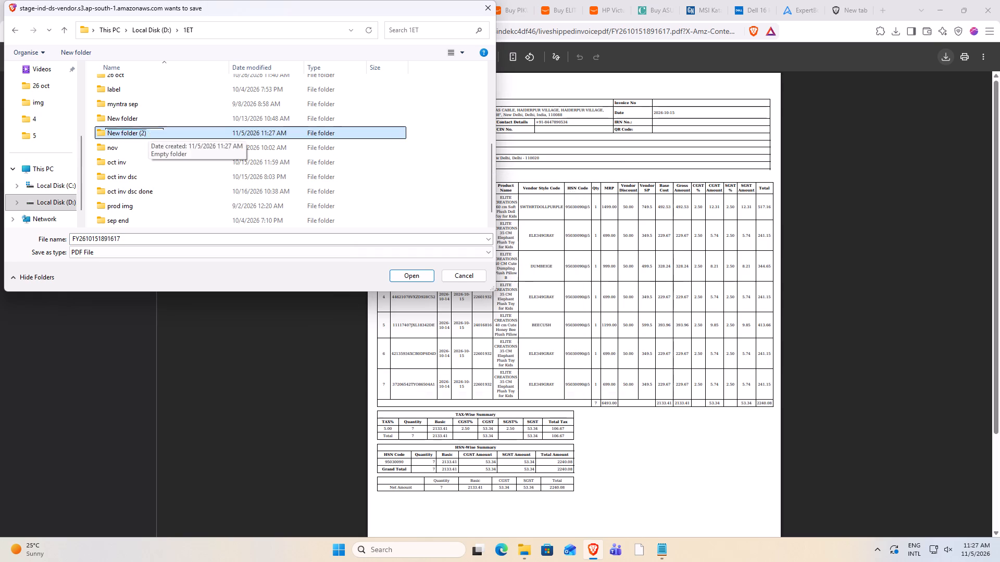
{"action": "type", "text": "oct in"}
{"action": "type", "text": "v pending"}
{"action": "left_click", "coordinate": [429, 143]}
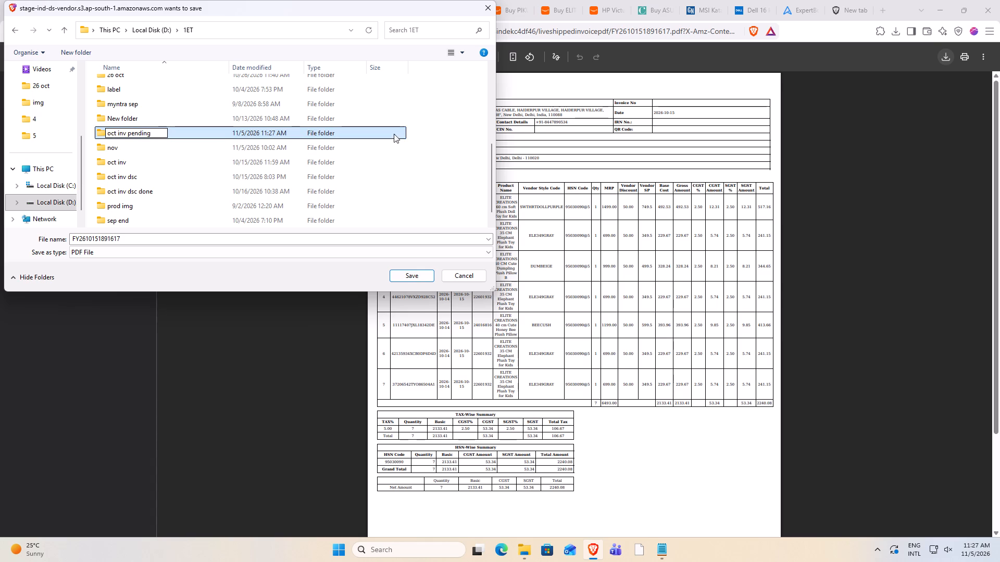
{"action": "scroll", "coordinate": [177, 130], "scroll_direction": "up", "scroll_amount": 4}
{"action": "scroll", "coordinate": [176, 131], "scroll_direction": "down", "scroll_amount": 4}
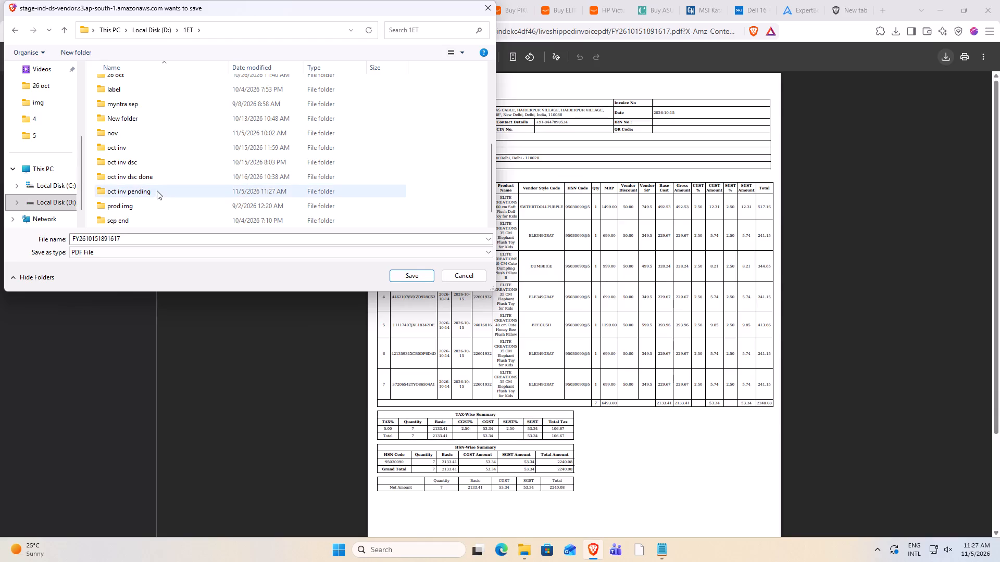
Create a subfolder named 15 in "oct inv pending" and save the 15-10-2026 invoice PDF in it.
{"action": "double_click", "coordinate": [157, 190]}
{"action": "left_click", "coordinate": [207, 182]}
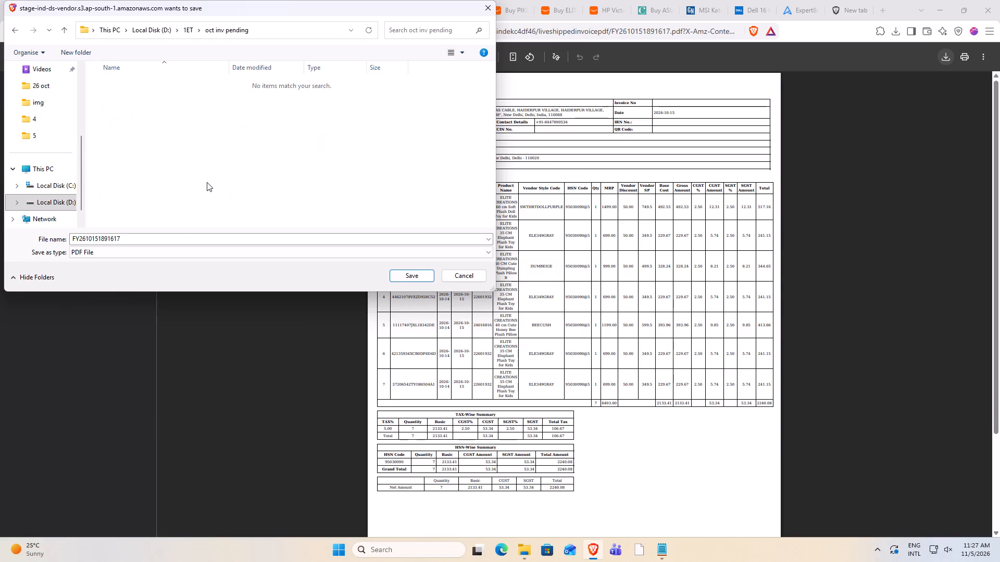
{"action": "key", "text": "ctrl+shift+n"}
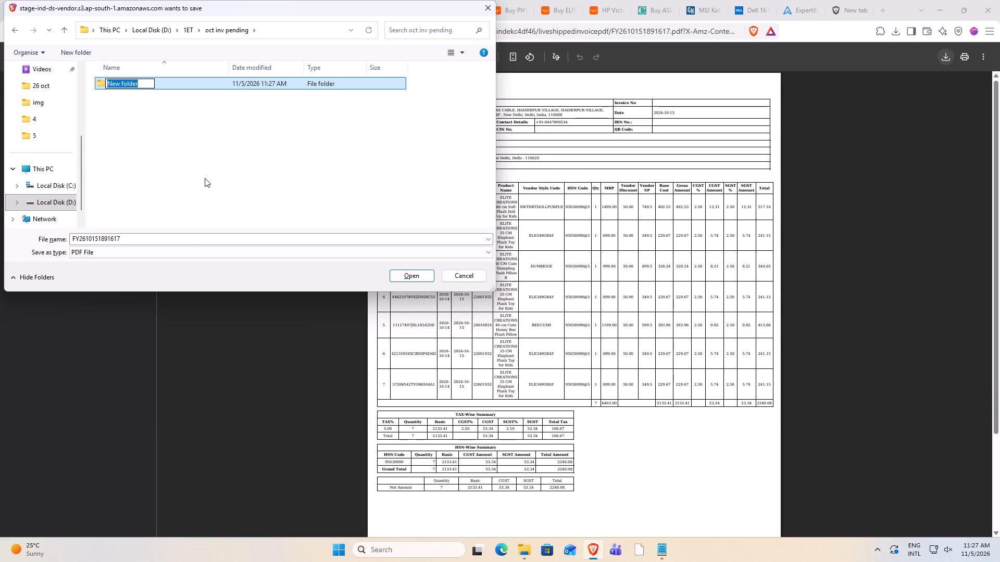
{"action": "type", "text": "15"}
{"action": "left_click", "coordinate": [205, 178]}
{"action": "double_click", "coordinate": [155, 86]}
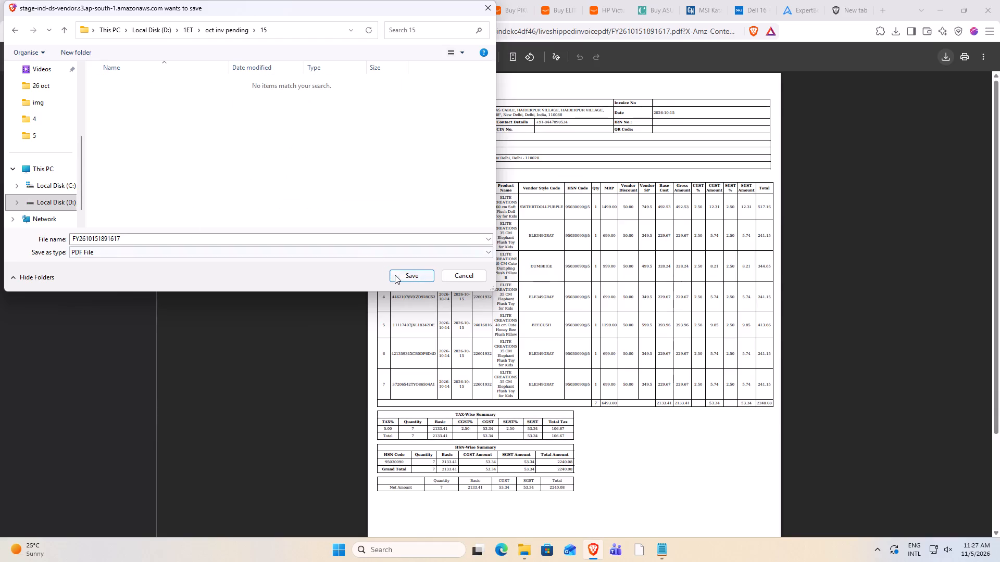
{"action": "left_click", "coordinate": [395, 275]}
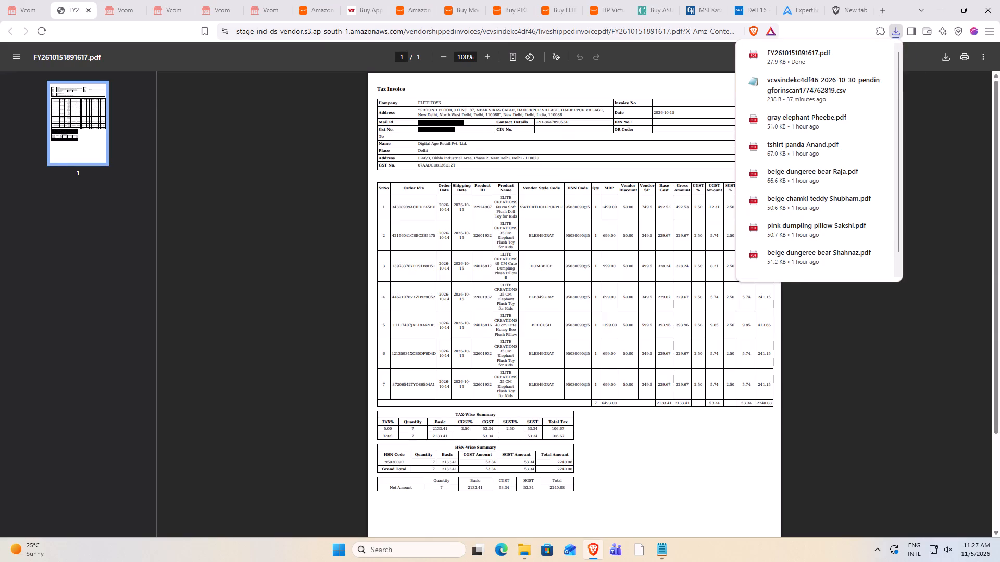
Download the invoice dated 16-10-2026 as a PDF into a new subfolder named 16 in "oct inv pending".
{"action": "left_click", "coordinate": [14, 3]}
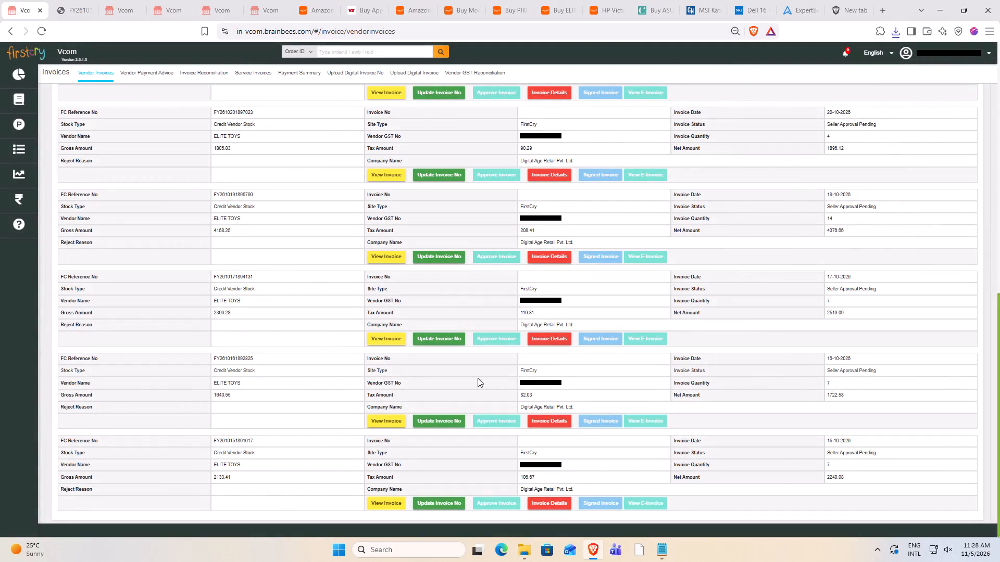
{"action": "left_click", "coordinate": [381, 424]}
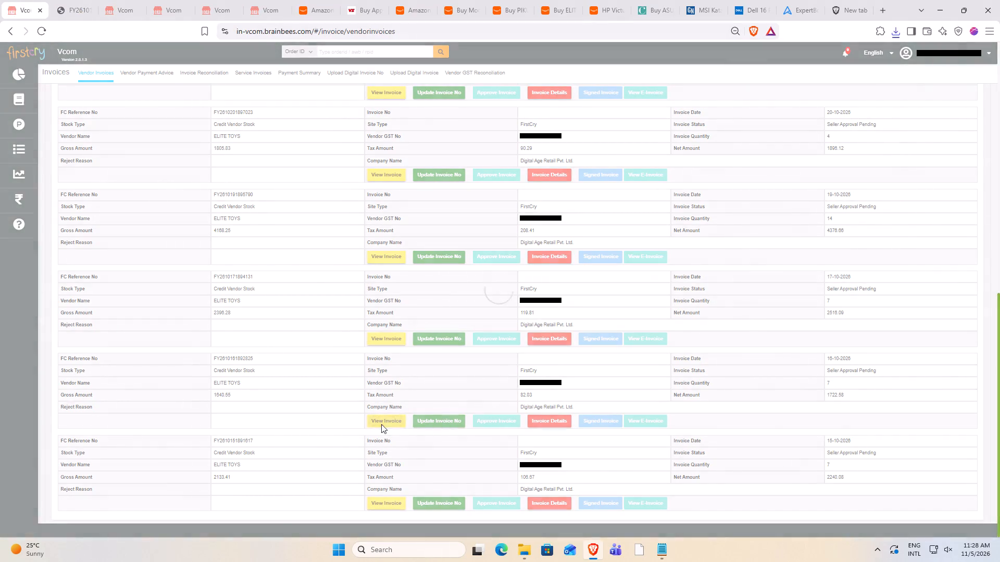
{"action": "left_click", "coordinate": [942, 59]}
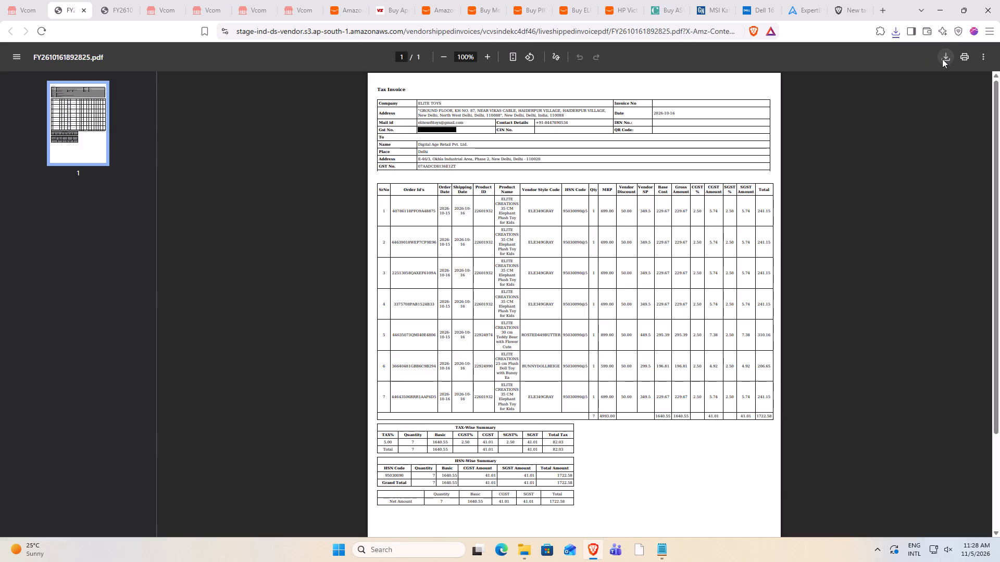
{"action": "left_click", "coordinate": [221, 33]}
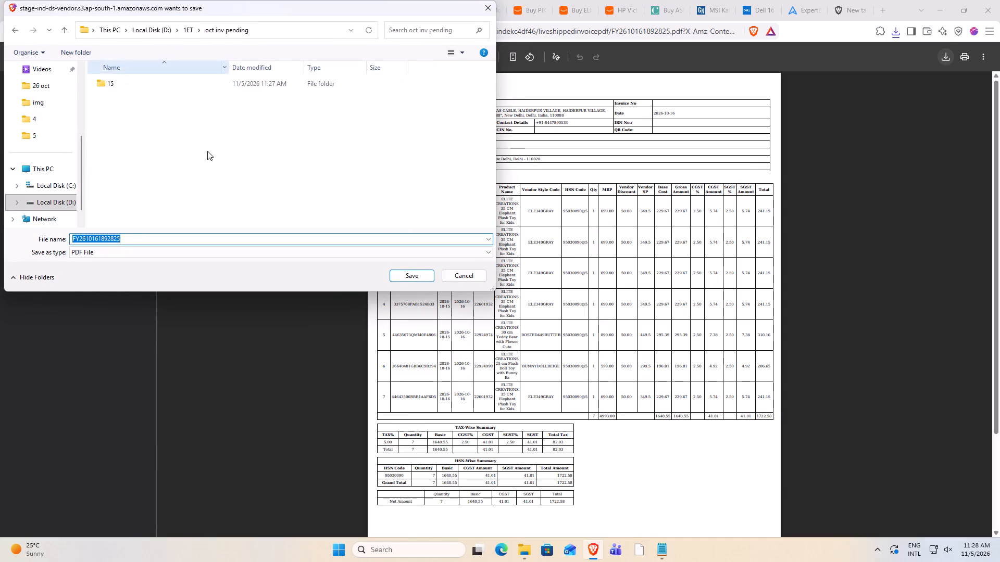
{"action": "left_click", "coordinate": [207, 151]}
{"action": "key", "text": "ctrl+shift+n"}
{"action": "key", "text": "1"}
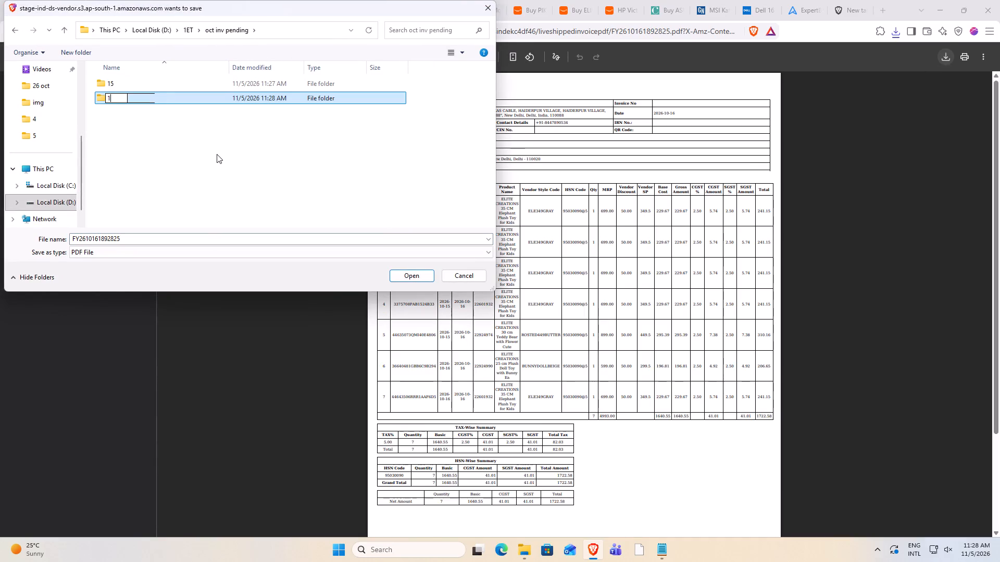
{"action": "key", "text": "6"}
{"action": "left_click", "coordinate": [221, 155]}
{"action": "double_click", "coordinate": [151, 100]}
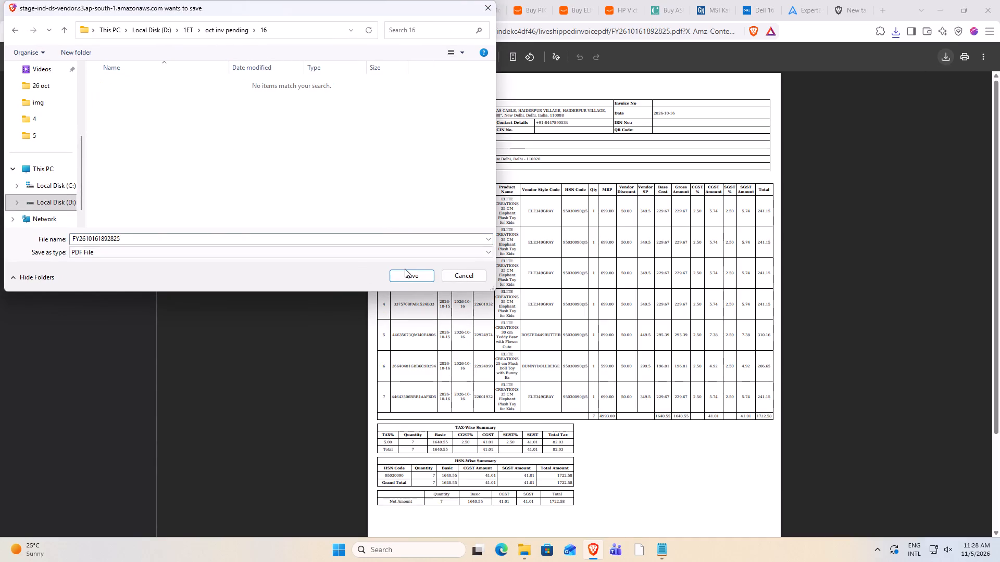
{"action": "left_click", "coordinate": [405, 269]}
{"action": "left_click", "coordinate": [405, 277]}
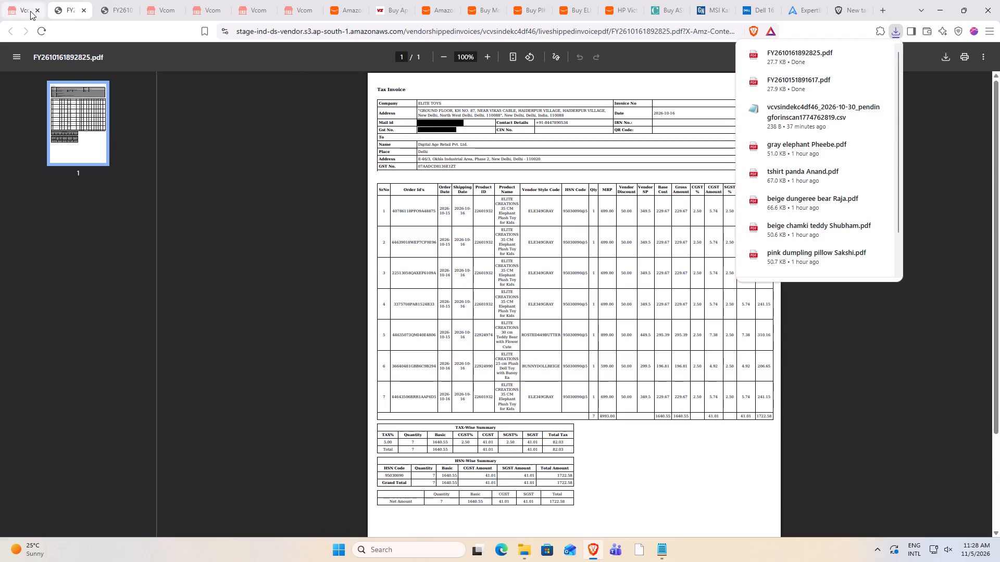
Download the 17-10-2026 invoice PDF into a new subfolder named 17 in "oct inv pending", and return to the invoice list.
{"action": "left_click", "coordinate": [30, 11]}
{"action": "scroll", "coordinate": [496, 233], "scroll_direction": "up", "scroll_amount": 1}
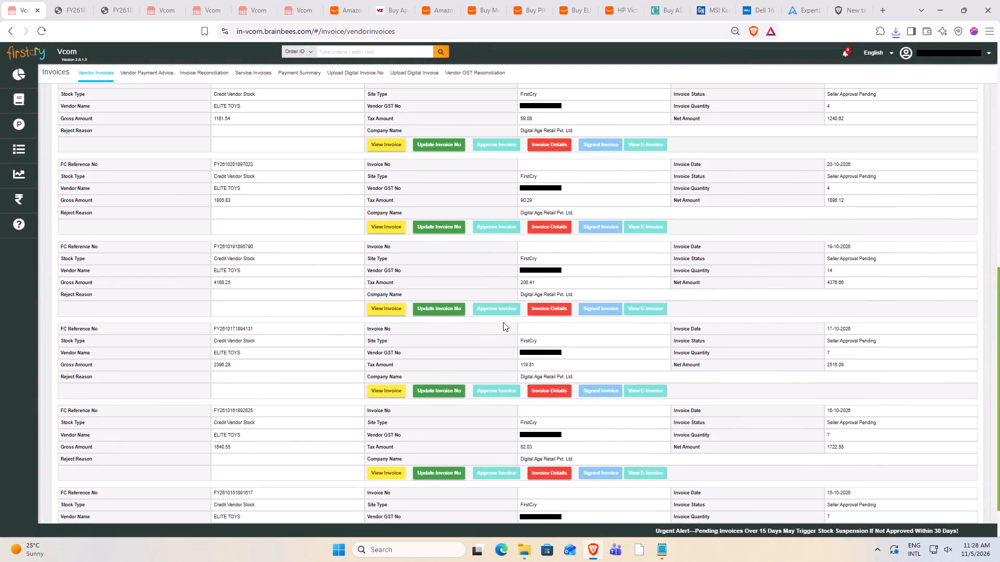
{"action": "left_click", "coordinate": [391, 390]}
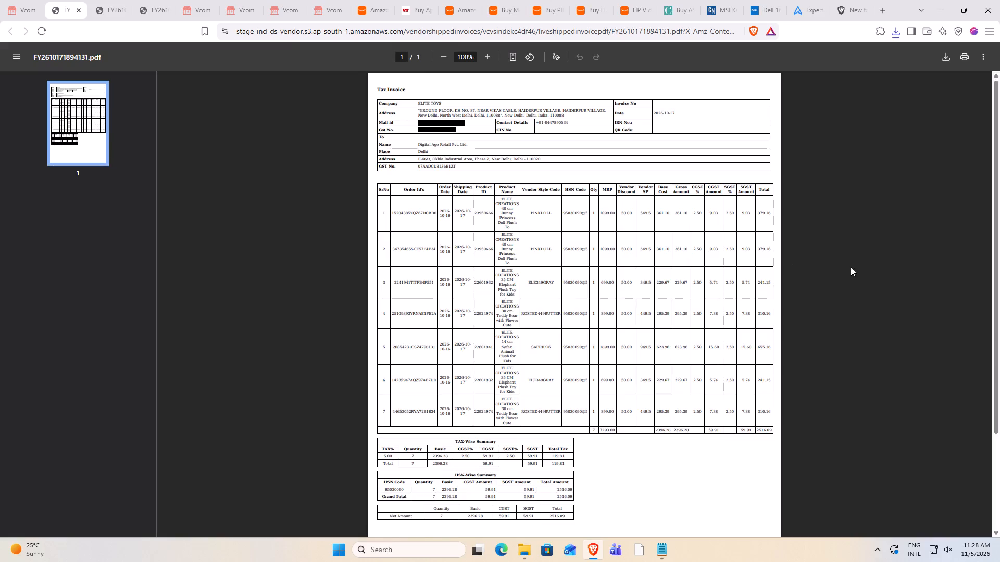
{"action": "left_click", "coordinate": [945, 55]}
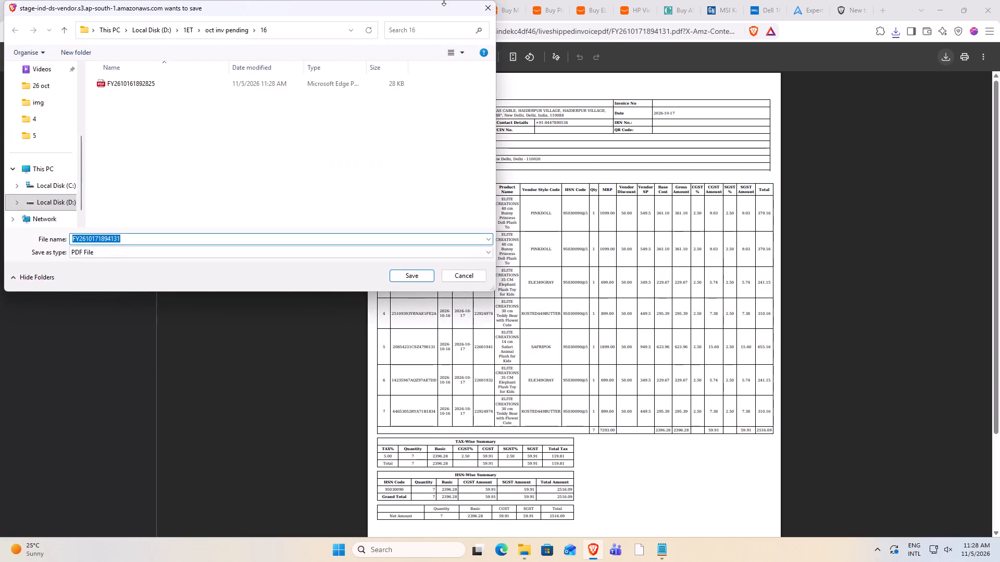
{"action": "left_click", "coordinate": [229, 31]}
{"action": "left_click", "coordinate": [186, 172]}
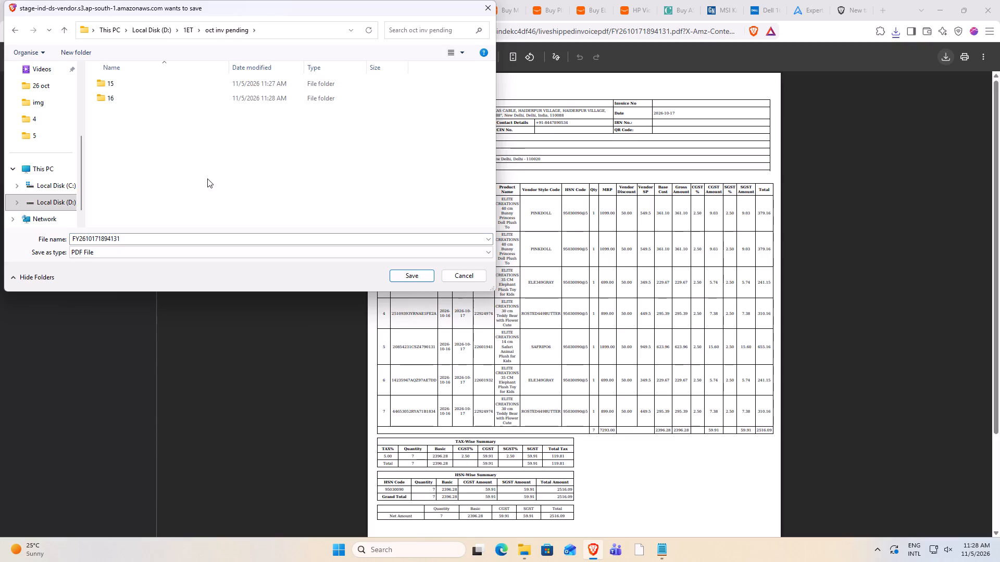
{"action": "key", "text": "ctrl+shift+n"}
{"action": "type", "text": "17"}
{"action": "left_click", "coordinate": [217, 182]}
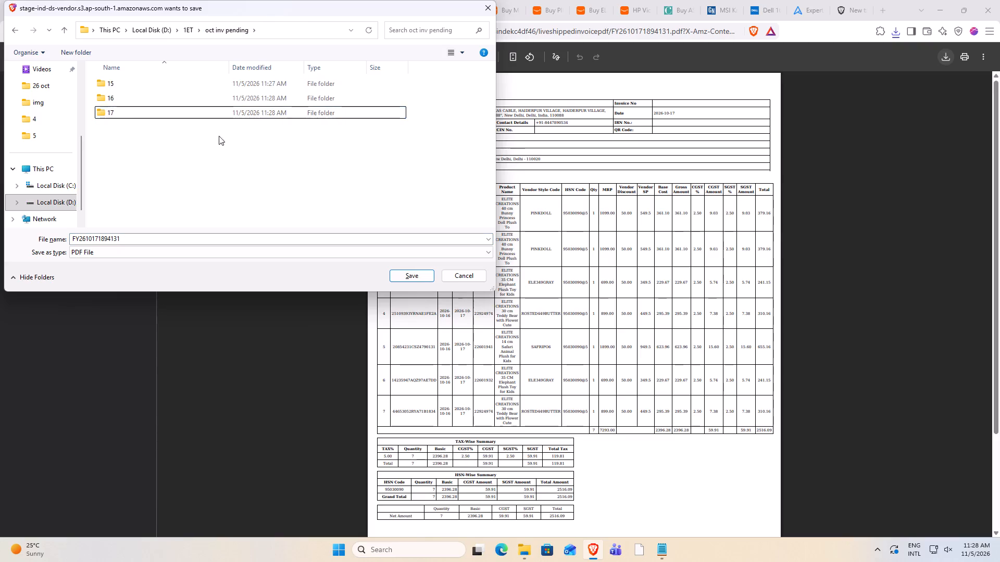
{"action": "double_click", "coordinate": [138, 113]}
{"action": "left_click", "coordinate": [410, 274]}
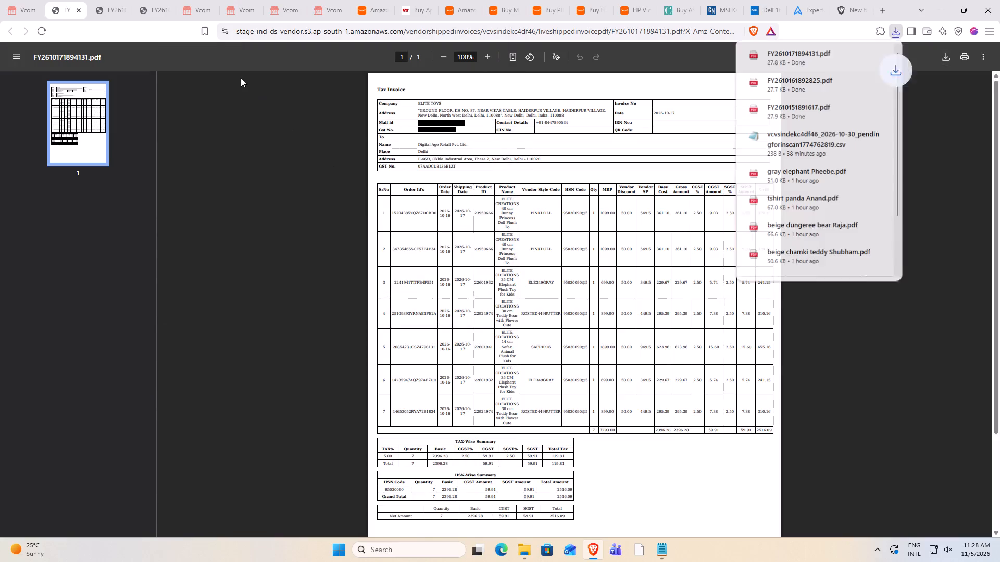
{"action": "left_click", "coordinate": [18, 11]}
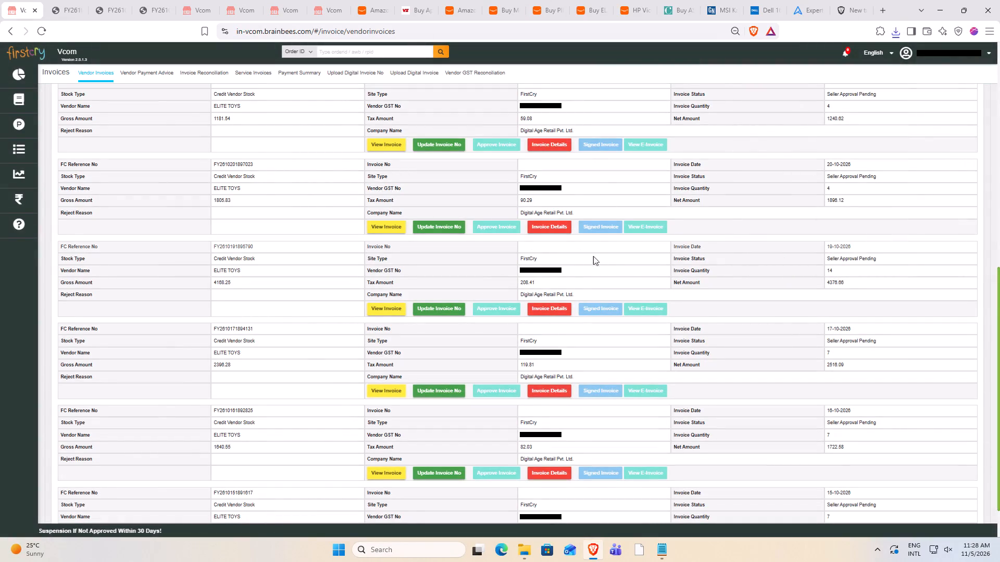
Download the 19-10-2026 invoice PDF into a new subfolder named 19 in "oct inv pending", check the recent downloads, and return to the invoice list.
{"action": "left_click", "coordinate": [382, 310]}
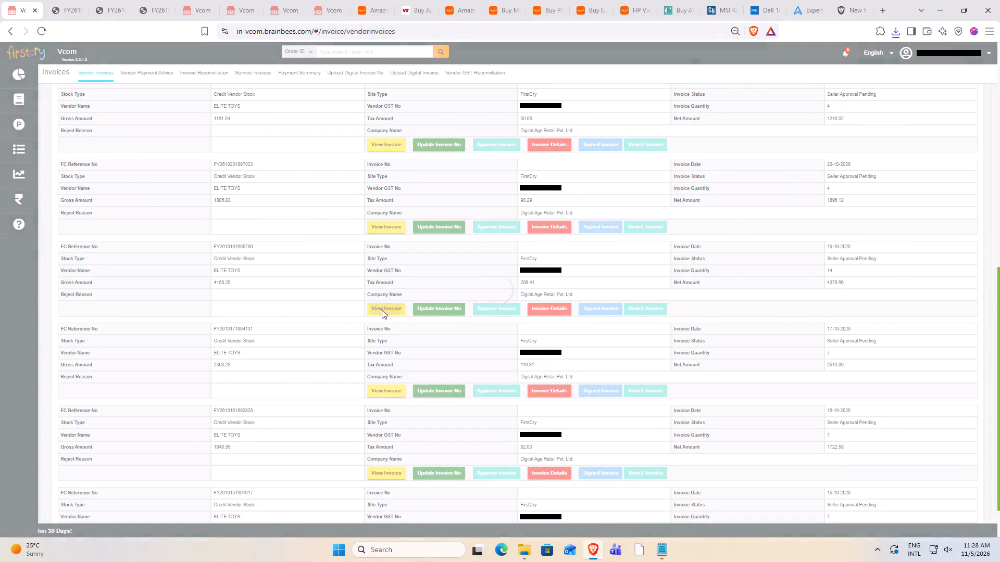
{"action": "left_click", "coordinate": [950, 56]}
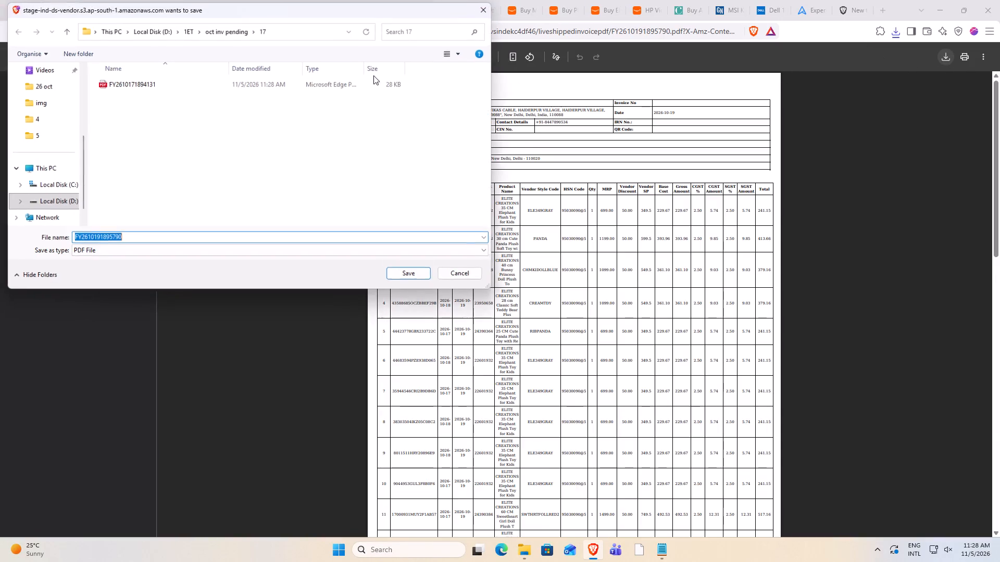
{"action": "left_click", "coordinate": [229, 31]}
{"action": "left_click", "coordinate": [238, 181]}
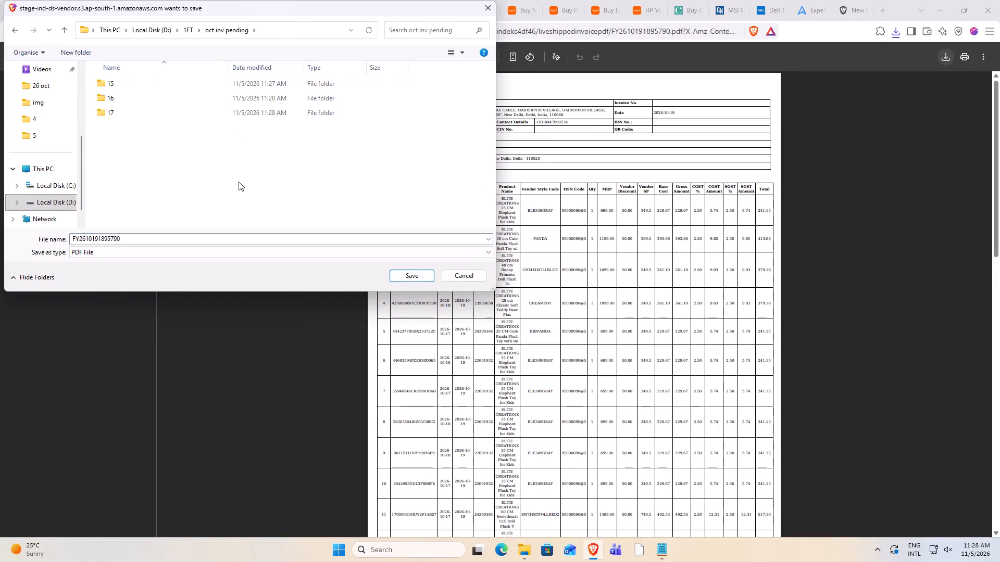
{"action": "key", "text": "ctrl+shift+n"}
{"action": "type", "text": "19"}
{"action": "left_click", "coordinate": [240, 183]}
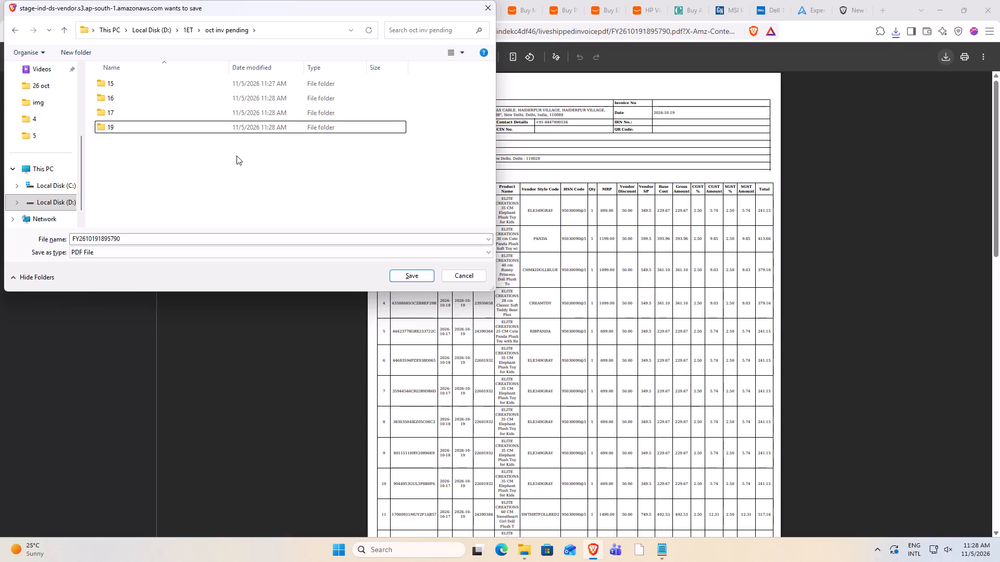
{"action": "double_click", "coordinate": [217, 123]}
{"action": "left_click", "coordinate": [405, 276]}
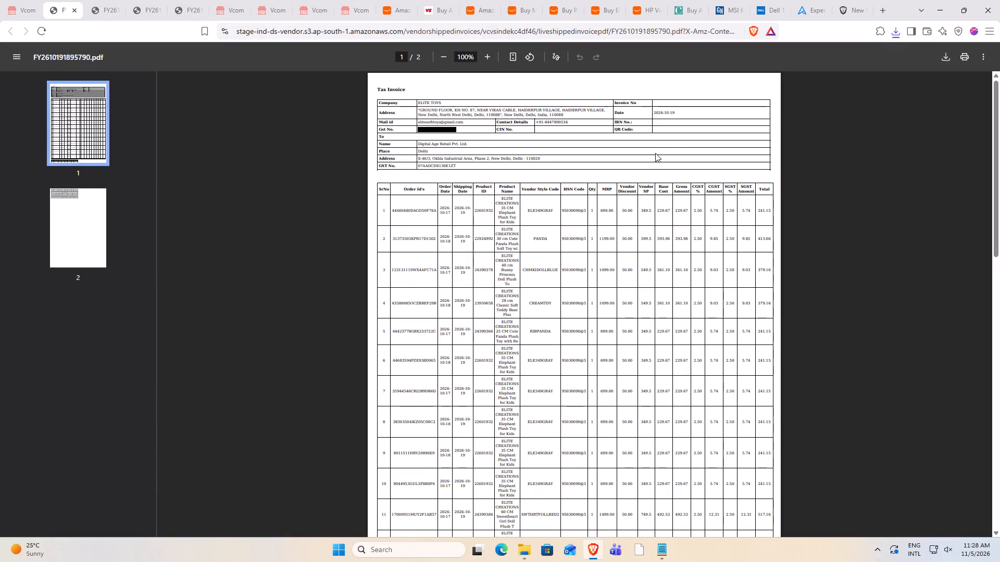
{"action": "left_click", "coordinate": [897, 39]}
{"action": "left_click", "coordinate": [897, 30]}
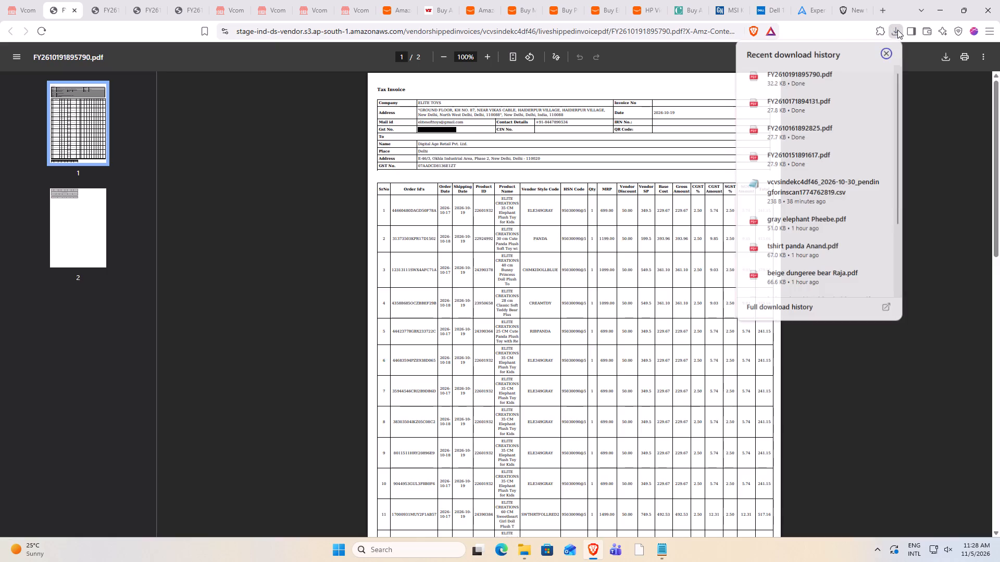
{"action": "left_click", "coordinate": [897, 30]}
{"action": "left_click", "coordinate": [0, 11]}
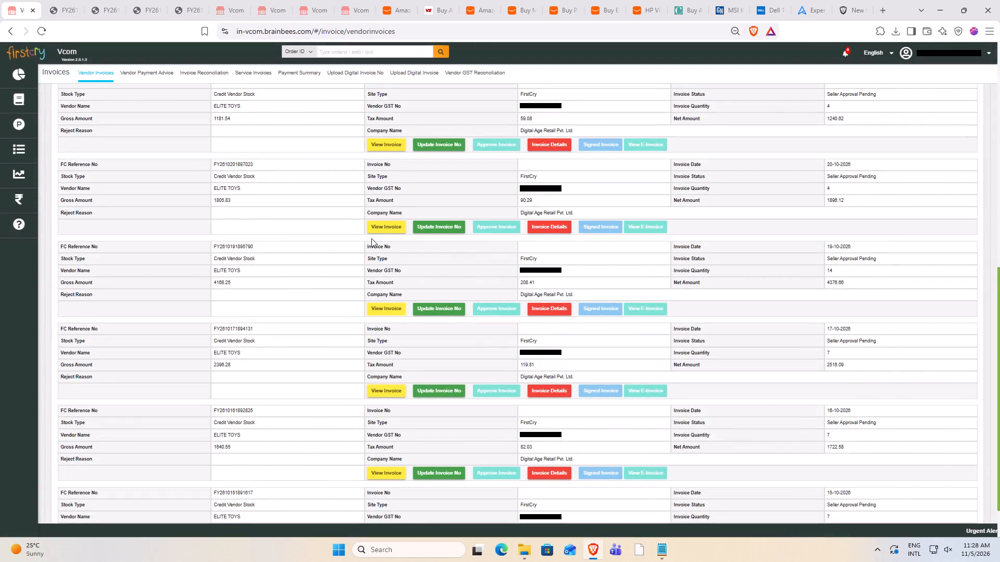
Download the 20-10-2026 invoice PDF into a new subfolder named 20 in "oct inv pending", and return to the invoice list.
{"action": "left_click", "coordinate": [377, 226]}
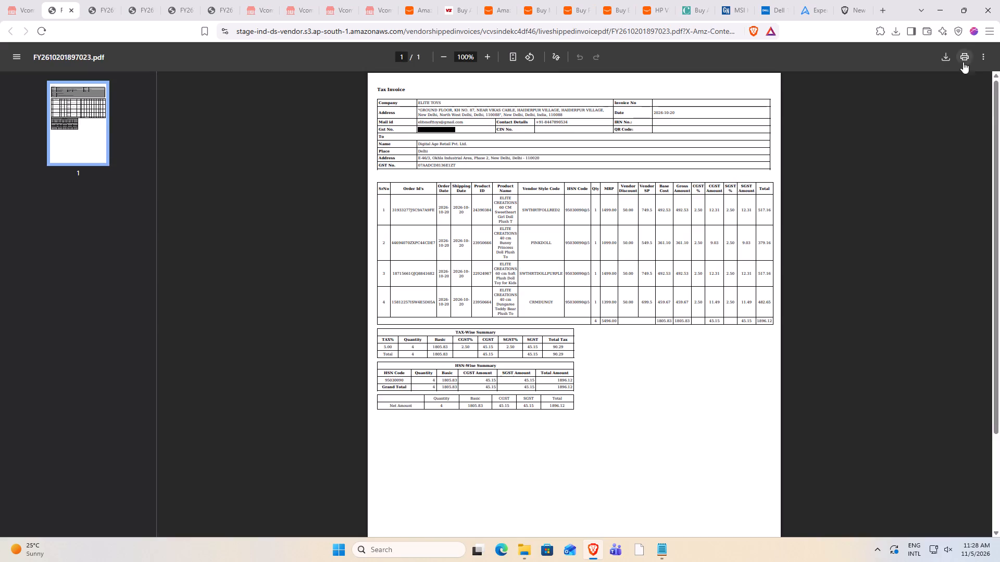
{"action": "left_click", "coordinate": [948, 55]}
{"action": "left_click", "coordinate": [233, 32]}
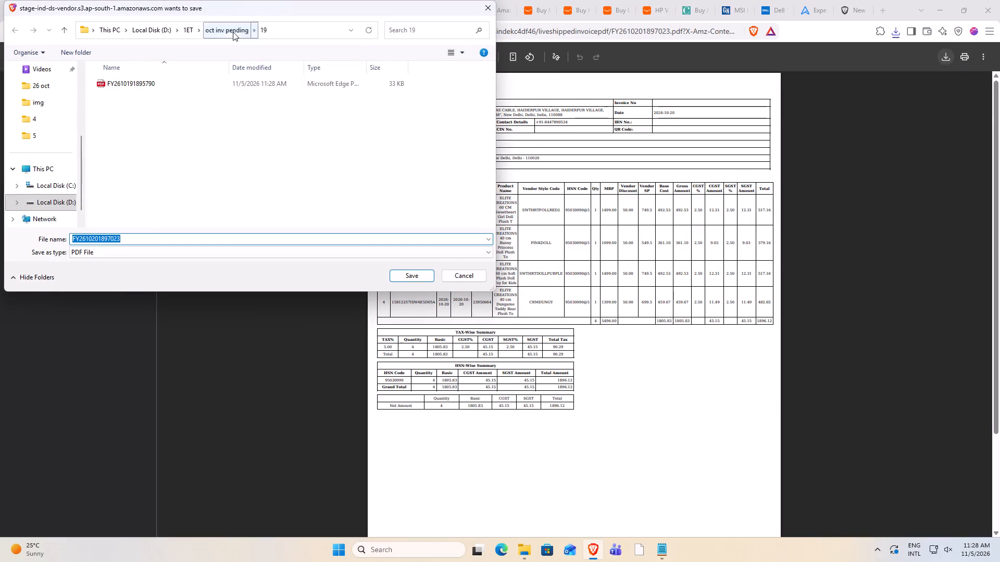
{"action": "left_click", "coordinate": [195, 178]}
{"action": "key", "text": "ctrl+shift+n"}
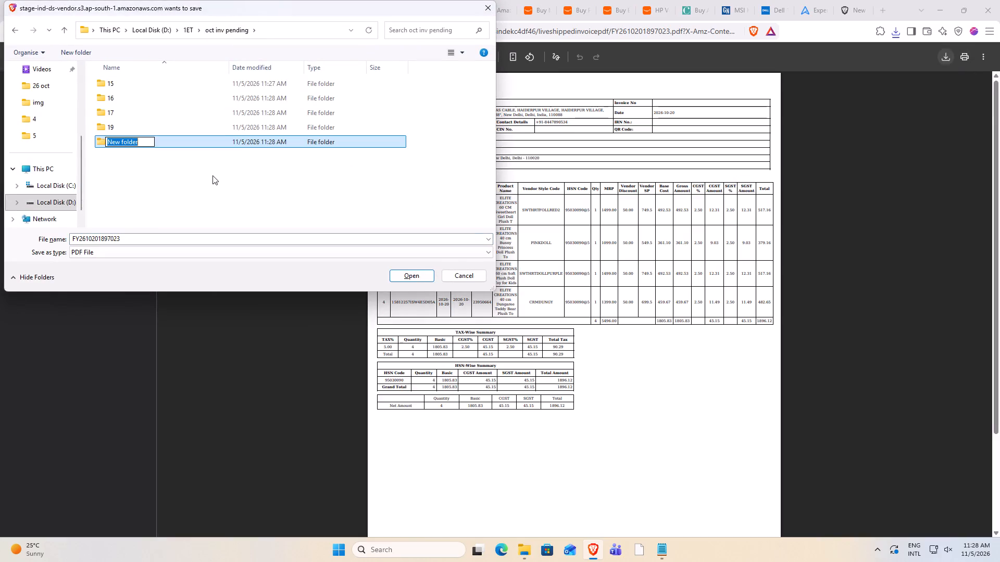
{"action": "type", "text": "20"}
{"action": "left_click", "coordinate": [214, 175]}
{"action": "double_click", "coordinate": [148, 141]}
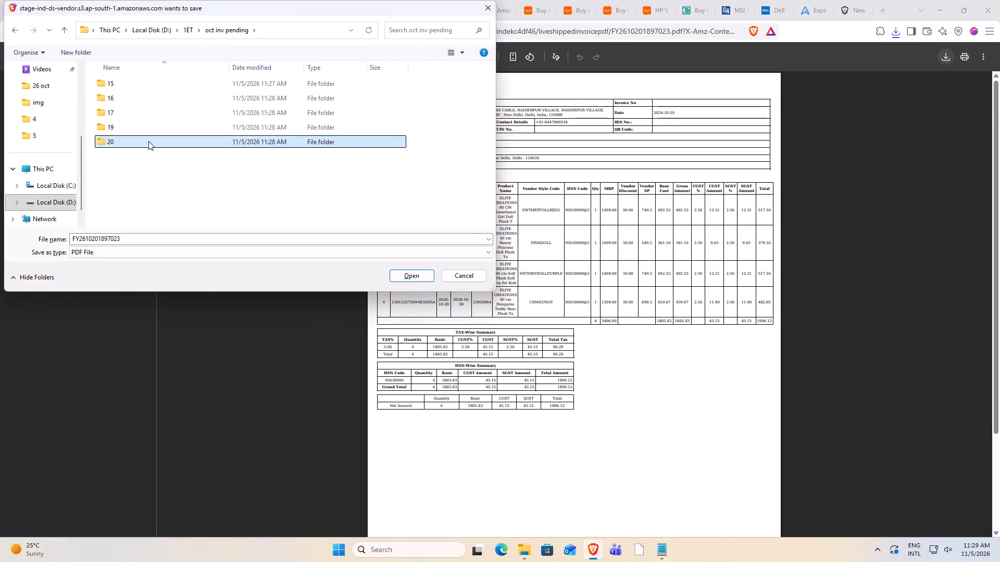
{"action": "left_click", "coordinate": [409, 273]}
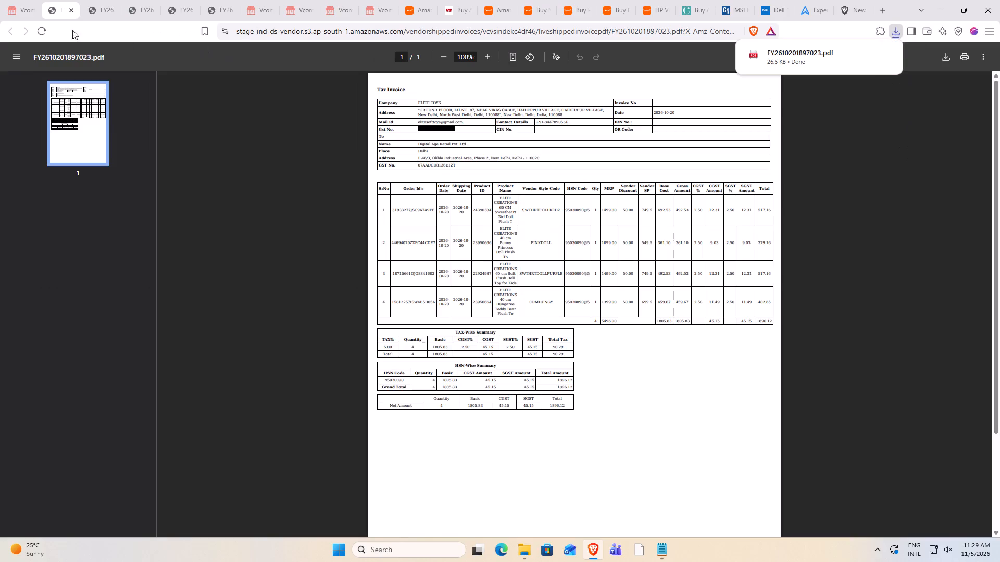
{"action": "left_click", "coordinate": [13, 10]}
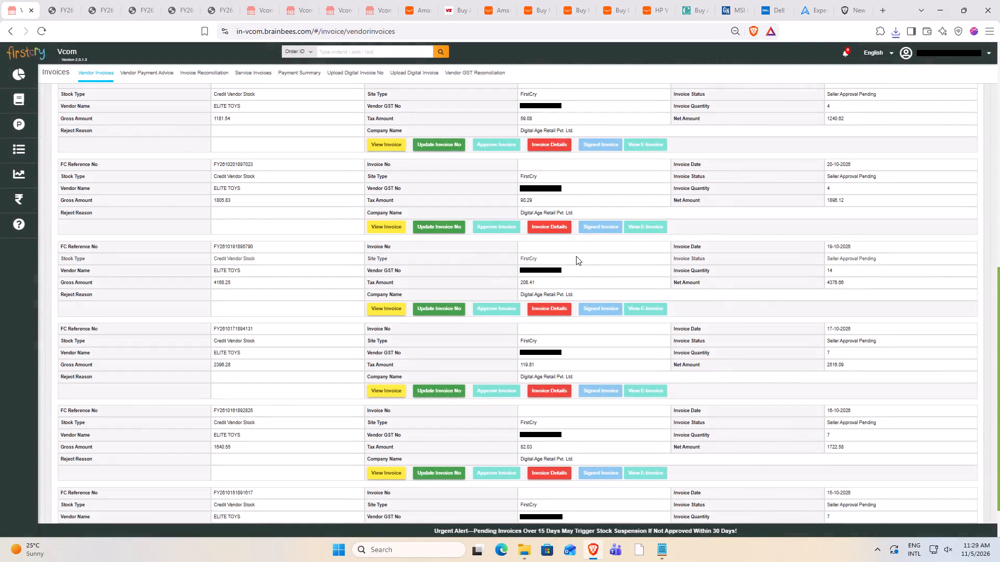
Download the 21-10-2026 invoice PDF into a new subfolder named 21 in "oct inv pending", and return to the invoice list.
{"action": "scroll", "coordinate": [576, 256], "scroll_direction": "up", "scroll_amount": 3}
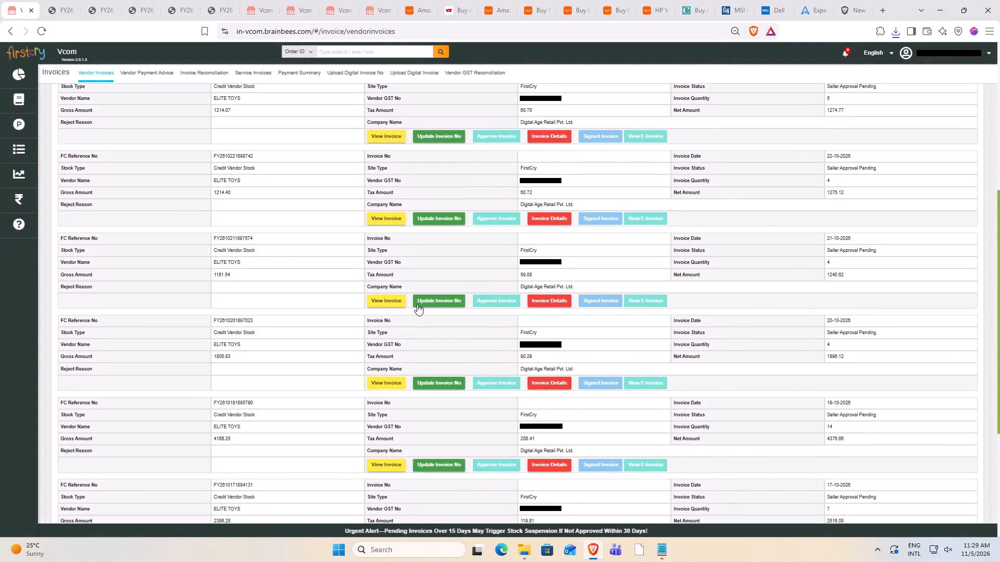
{"action": "left_click", "coordinate": [394, 298]}
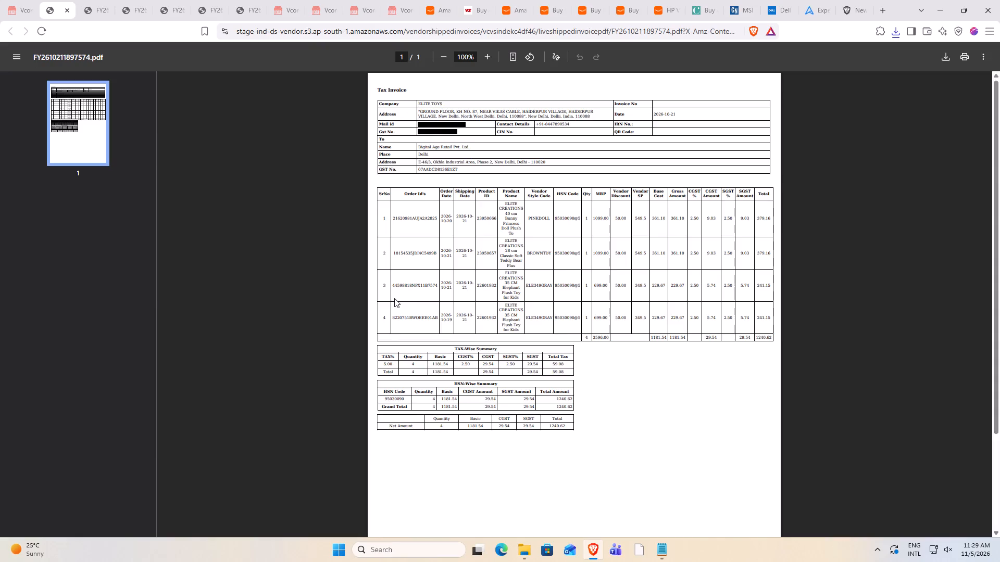
{"action": "left_click", "coordinate": [945, 60]}
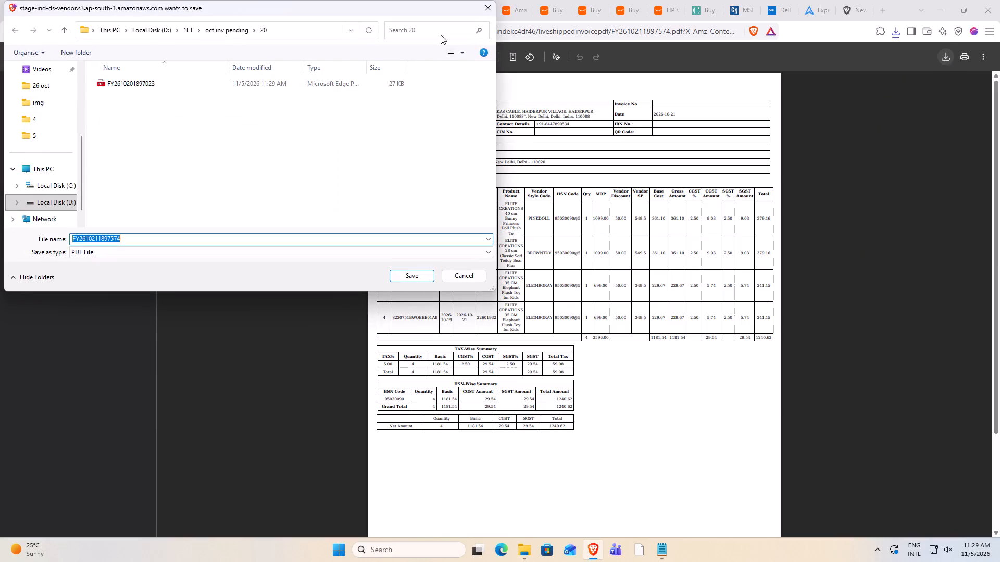
{"action": "left_click", "coordinate": [213, 36]}
{"action": "left_click", "coordinate": [170, 170]}
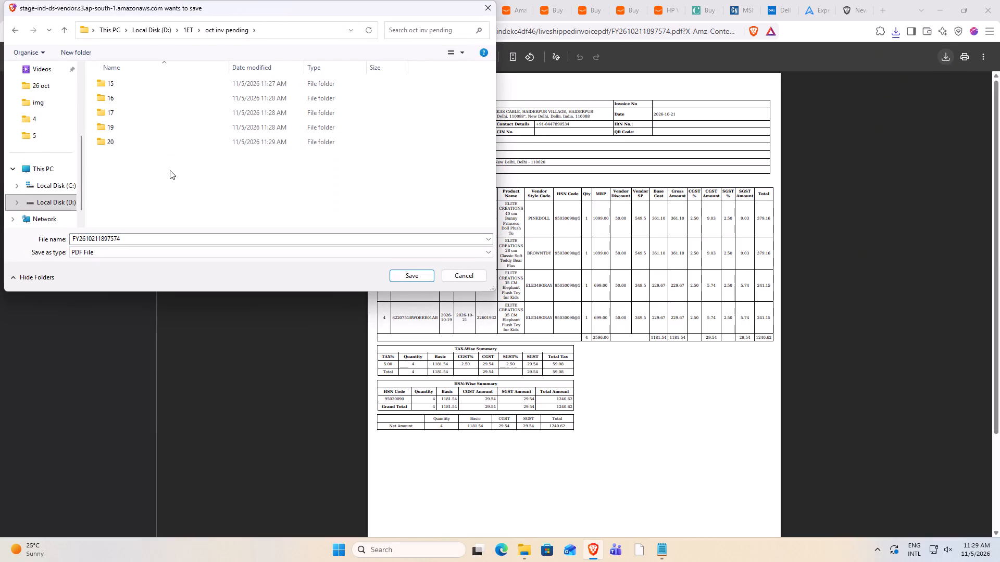
{"action": "key", "text": "ctrl+shift+n"}
{"action": "type", "text": "21"}
{"action": "left_click", "coordinate": [168, 178]}
{"action": "double_click", "coordinate": [130, 155]}
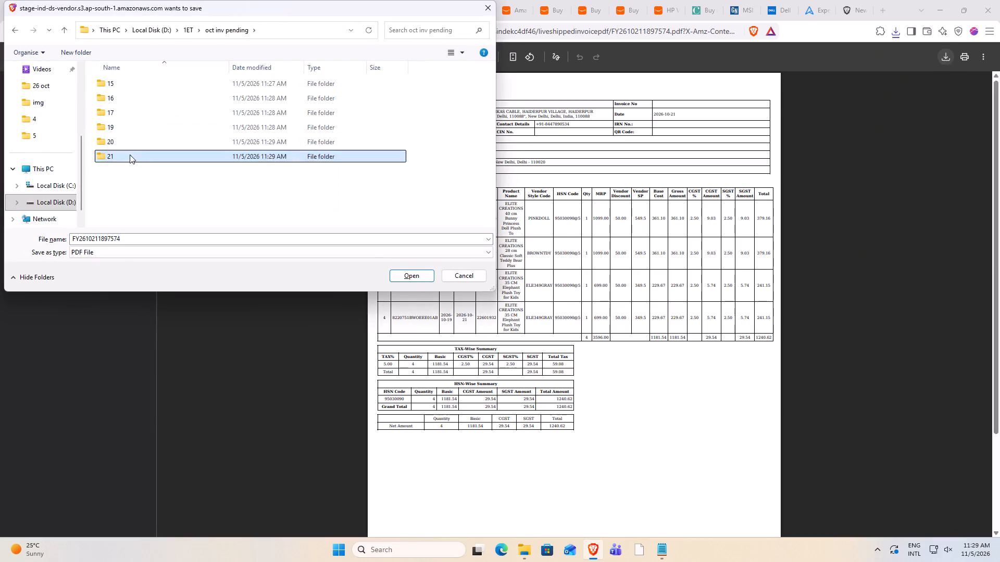
{"action": "left_click", "coordinate": [409, 280]}
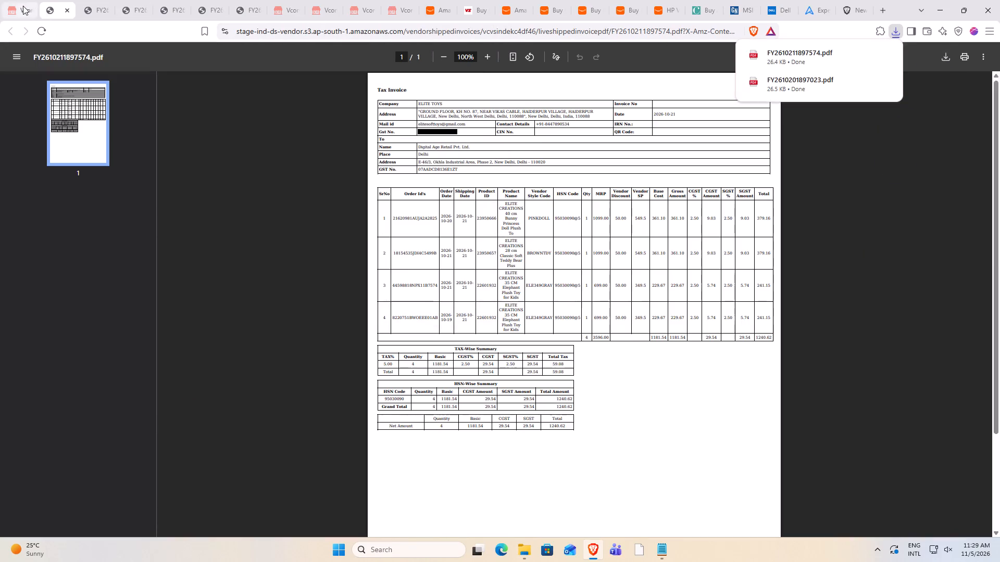
{"action": "left_click", "coordinate": [19, 6]}
Download the 22-10-2026 invoice PDF into a new subfolder named 22 in "oct inv pending", and return to the invoice list.
{"action": "scroll", "coordinate": [614, 286], "scroll_direction": "up", "scroll_amount": 2}
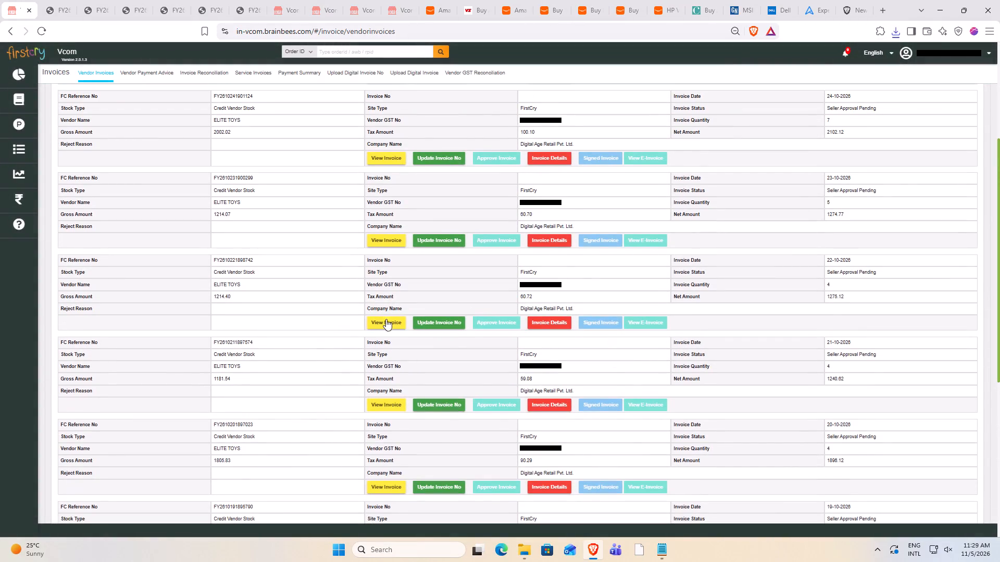
{"action": "left_click", "coordinate": [360, 324]}
{"action": "left_click", "coordinate": [378, 324]}
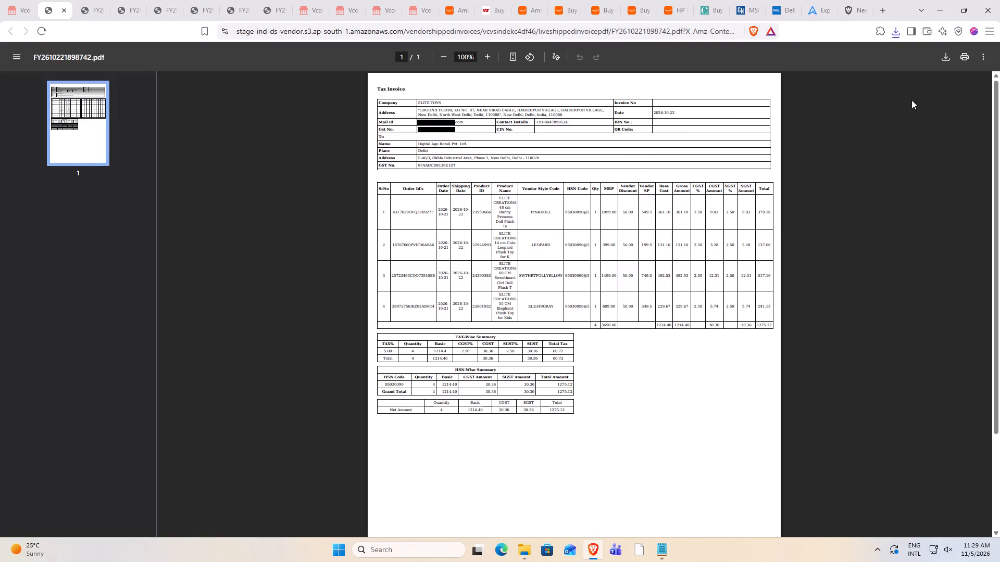
{"action": "left_click", "coordinate": [951, 63]}
{"action": "left_click", "coordinate": [232, 29]}
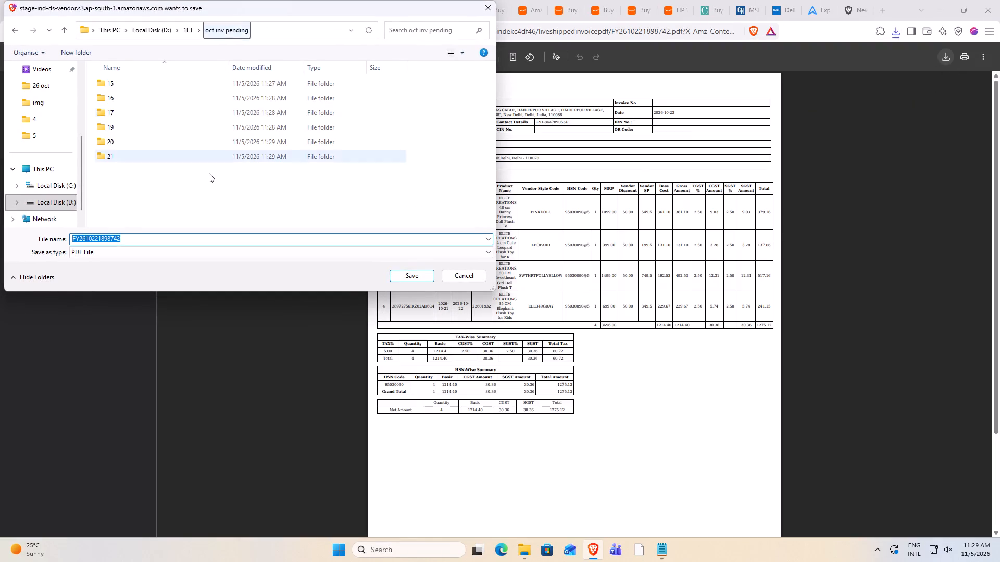
{"action": "left_click", "coordinate": [208, 176]}
{"action": "key", "text": "ctrl+shift+n"}
{"action": "type", "text": "22"}
{"action": "left_click", "coordinate": [208, 179]}
{"action": "double_click", "coordinate": [161, 164]}
{"action": "left_click", "coordinate": [404, 276]}
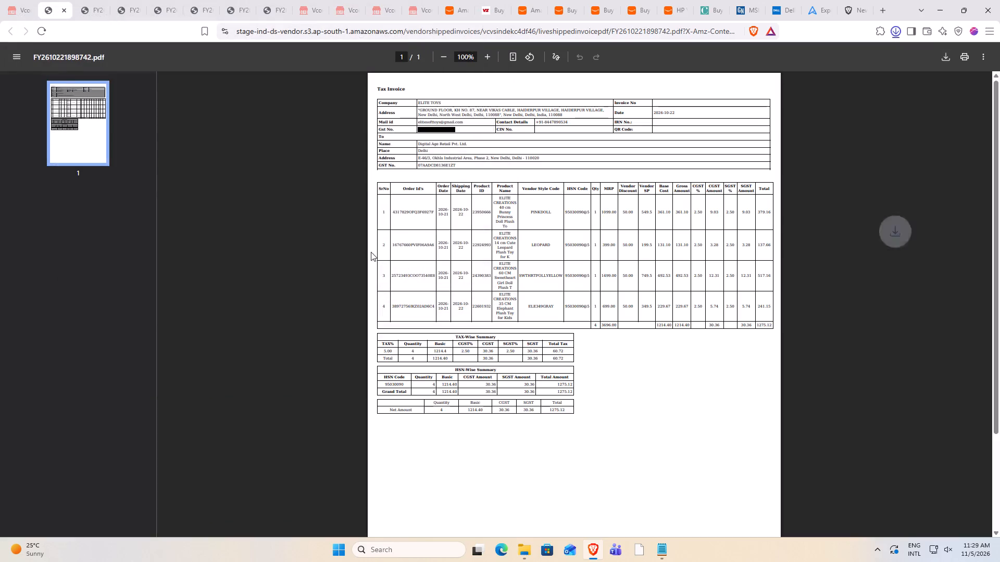
{"action": "left_click", "coordinate": [17, 18]}
Download the 23-10-2026 invoice PDF into a new subfolder named 23 in "oct inv pending", and return to the invoice list.
{"action": "scroll", "coordinate": [549, 290], "scroll_direction": "up", "scroll_amount": 1}
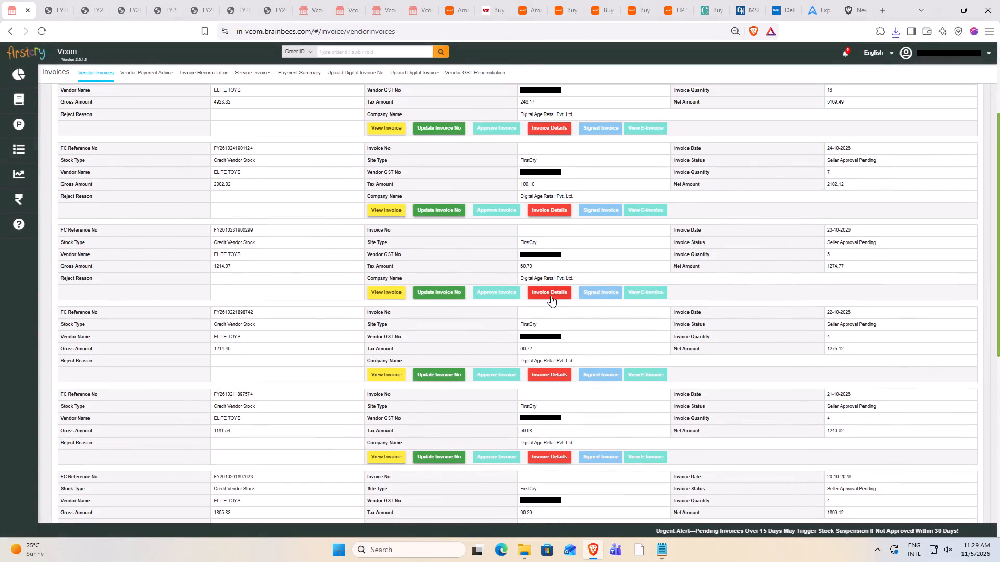
{"action": "left_click", "coordinate": [377, 287]}
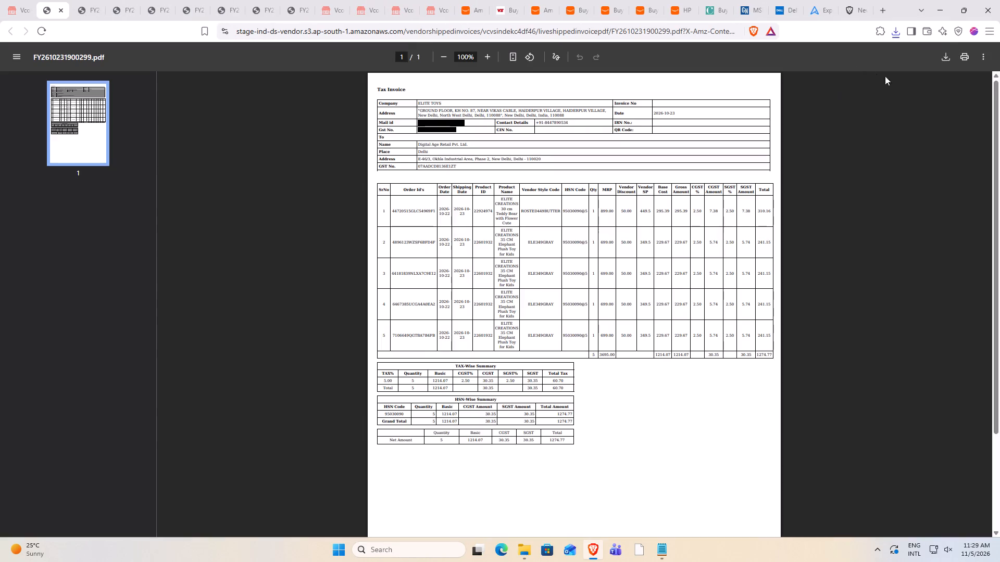
{"action": "left_click", "coordinate": [945, 59]}
{"action": "left_click", "coordinate": [233, 29]}
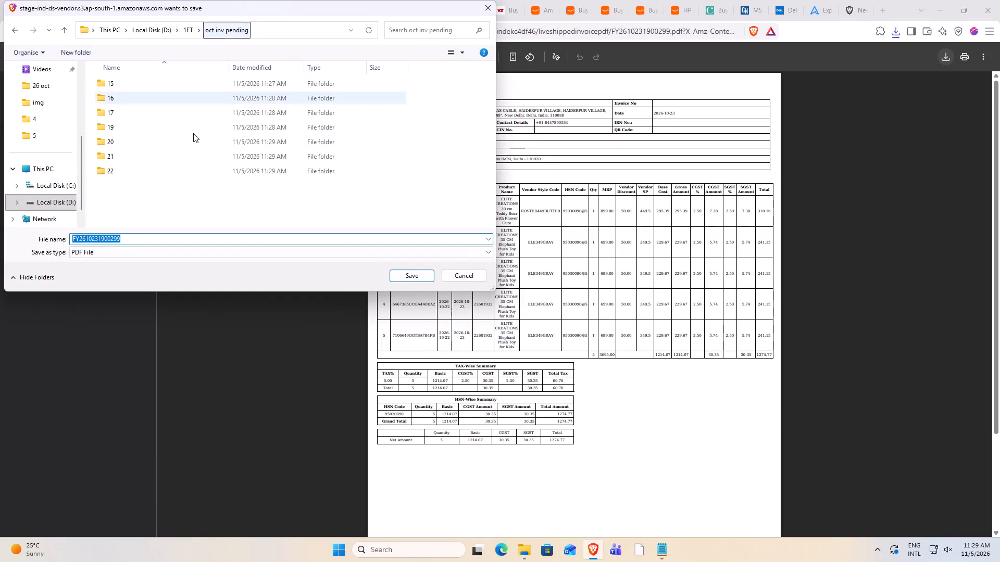
{"action": "left_click", "coordinate": [175, 198]}
{"action": "key", "text": "ctrl+shift+n"}
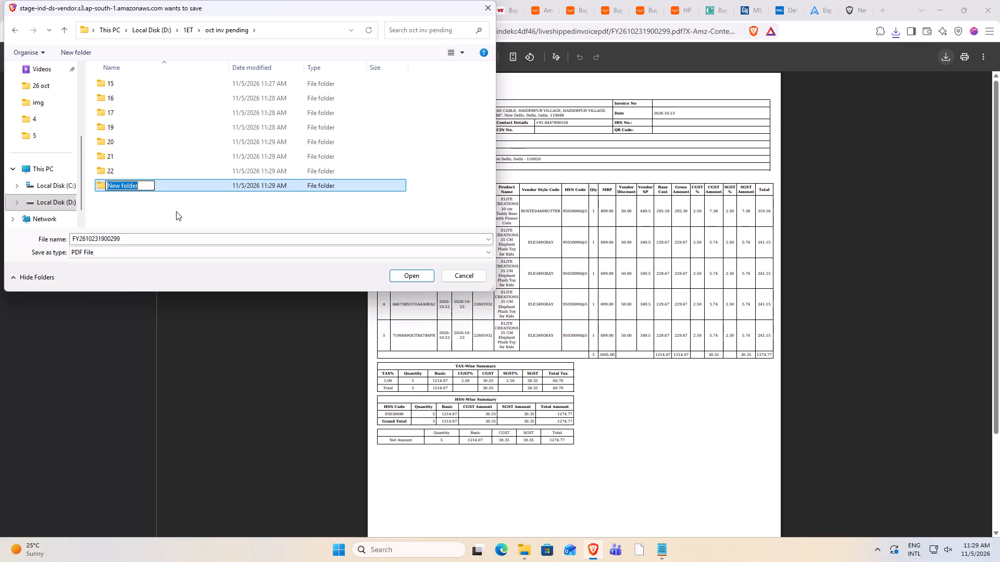
{"action": "key", "text": "2"}
{"action": "key", "text": "3"}
{"action": "left_click", "coordinate": [179, 212]}
{"action": "double_click", "coordinate": [140, 190]}
{"action": "left_click", "coordinate": [408, 273]}
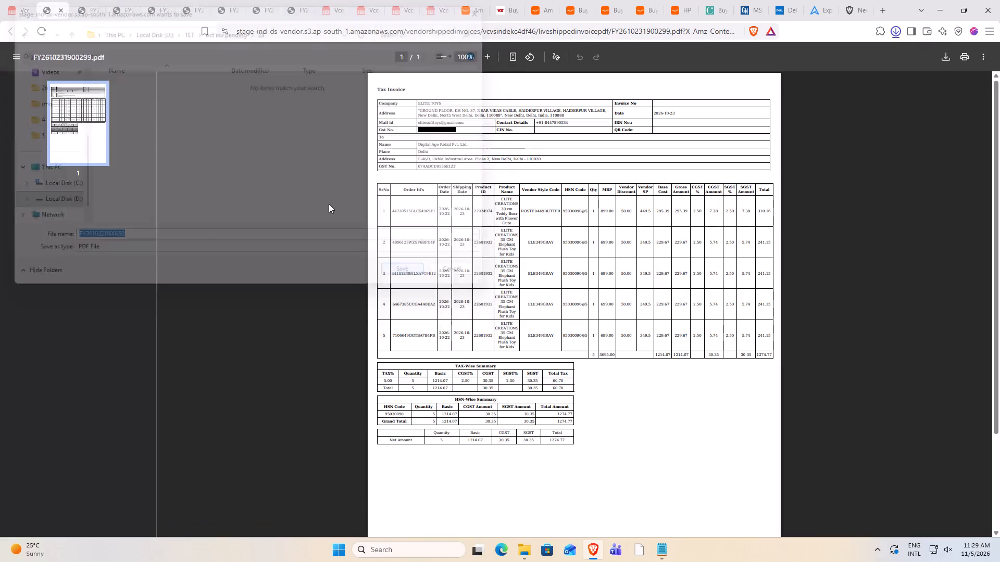
{"action": "left_click", "coordinate": [10, 7]}
Download the 24-10-2026 invoice PDF into a new subfolder named 24 in "oct inv pending", and return to the invoice list.
{"action": "scroll", "coordinate": [495, 303], "scroll_direction": "up", "scroll_amount": 2}
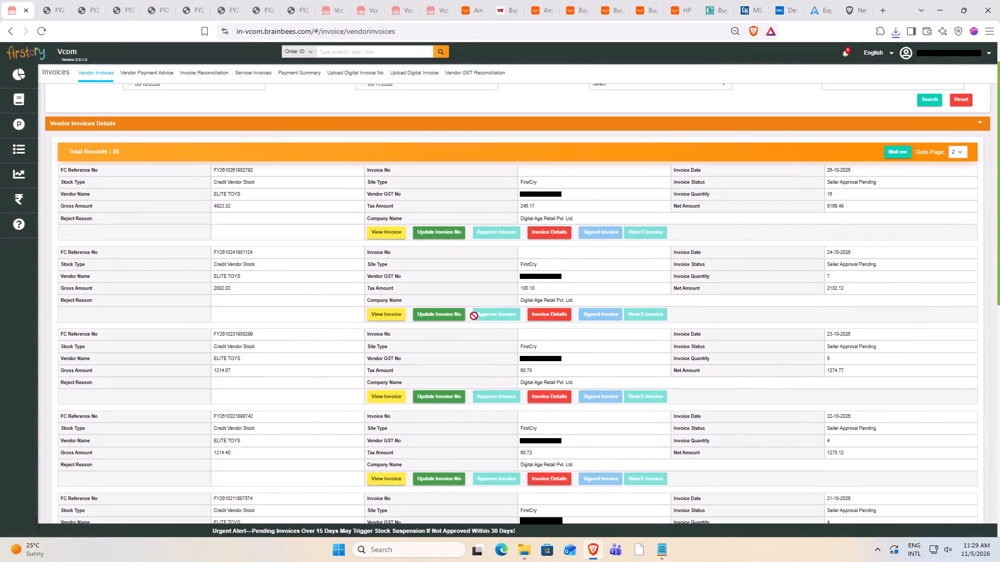
{"action": "left_click", "coordinate": [373, 312]}
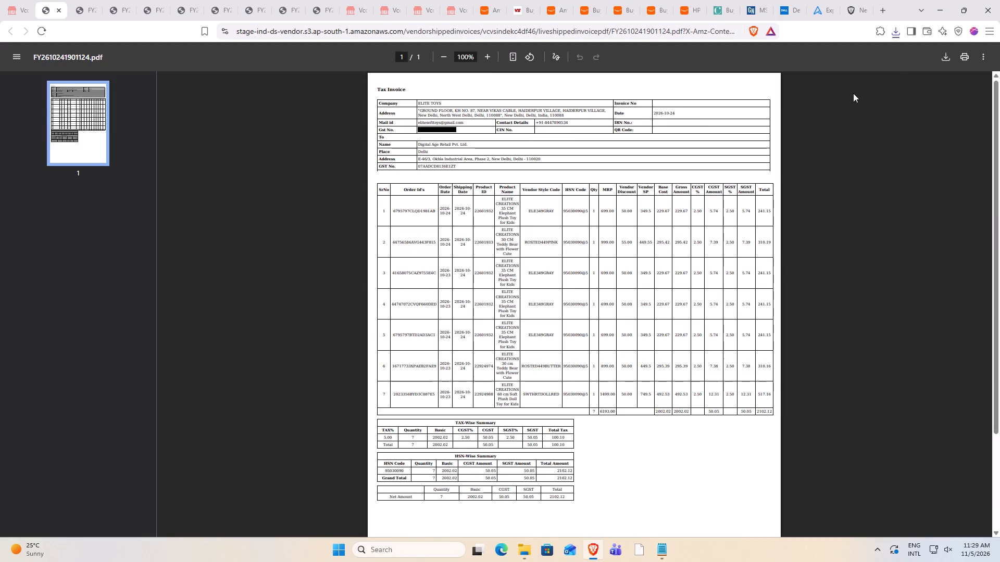
{"action": "left_click", "coordinate": [946, 56]}
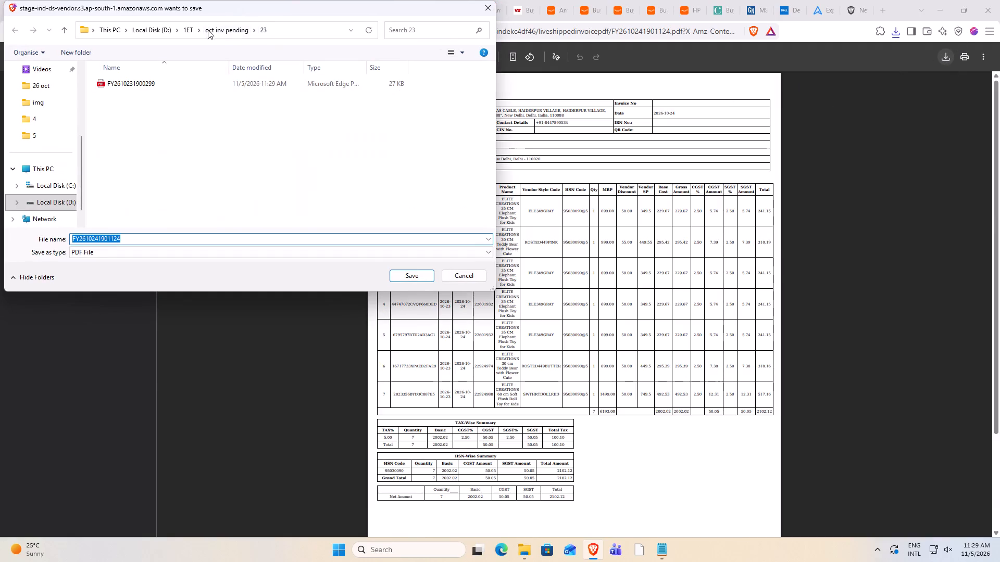
{"action": "left_click", "coordinate": [213, 33]}
{"action": "left_click", "coordinate": [157, 196]}
{"action": "key", "text": "ctrl+shift+n"}
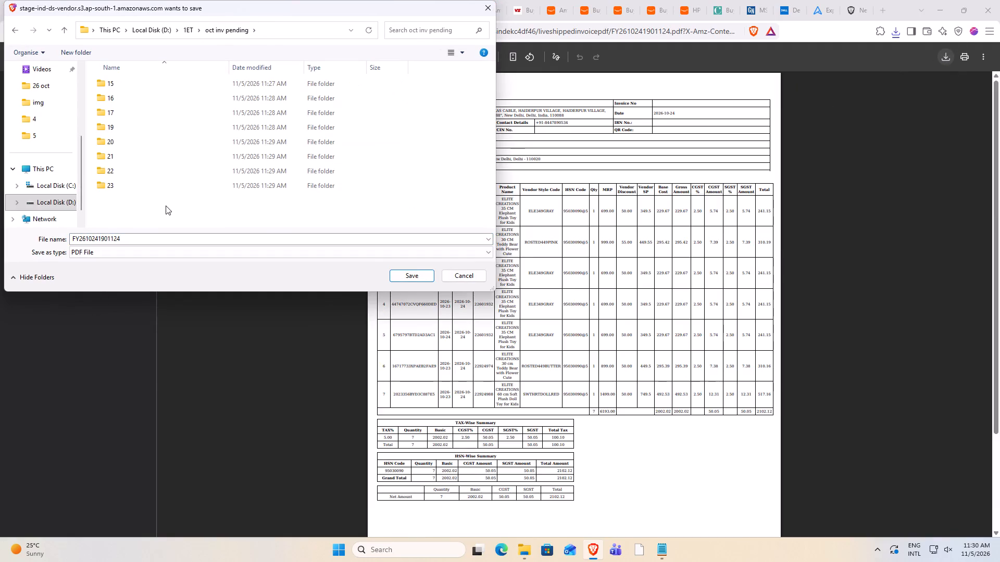
{"action": "key", "text": "2"}
{"action": "key", "text": "4"}
{"action": "left_click", "coordinate": [180, 207]}
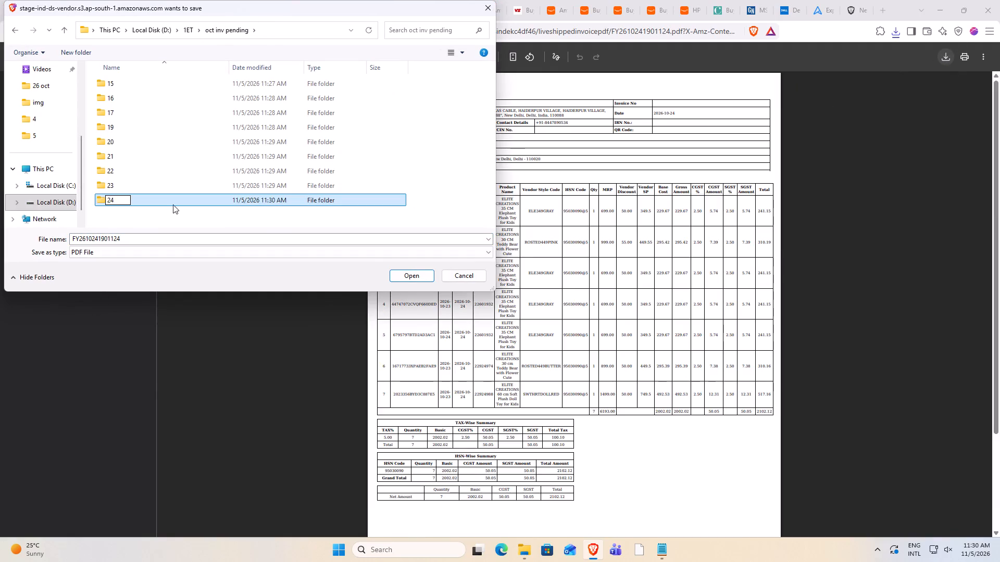
{"action": "double_click", "coordinate": [155, 199]}
{"action": "left_click", "coordinate": [411, 274]}
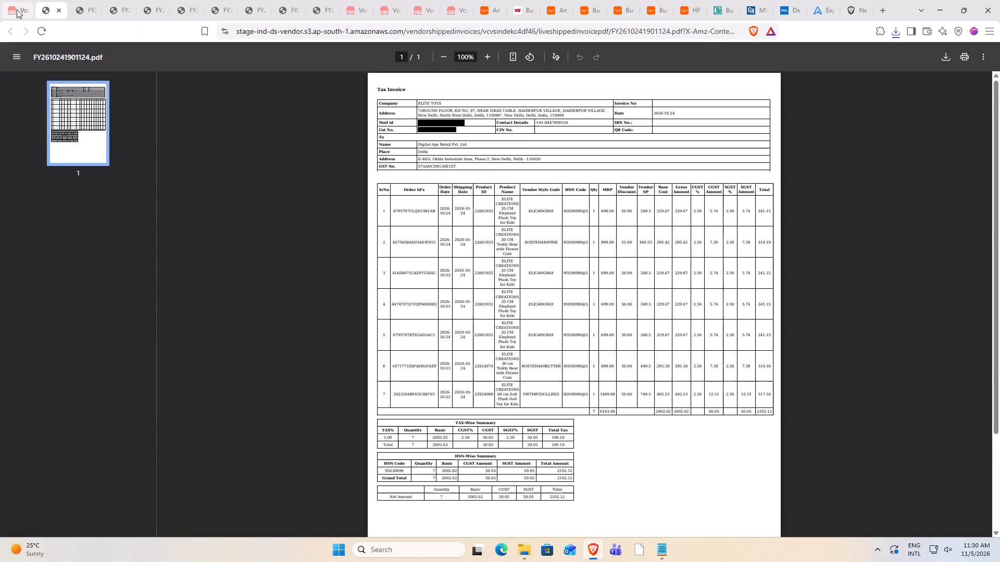
{"action": "left_click", "coordinate": [17, 9]}
{"action": "scroll", "coordinate": [743, 313], "scroll_direction": "up", "scroll_amount": 2}
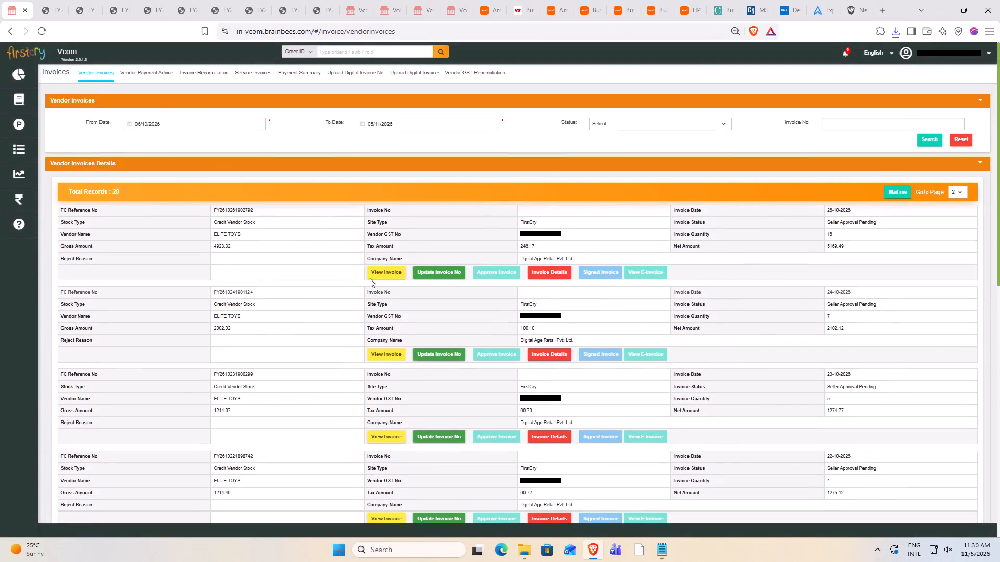
Download the 26-10-2026 invoice PDF into a new subfolder named 26 in "oct inv pending", and return to the invoice list.
{"action": "left_click", "coordinate": [376, 272]}
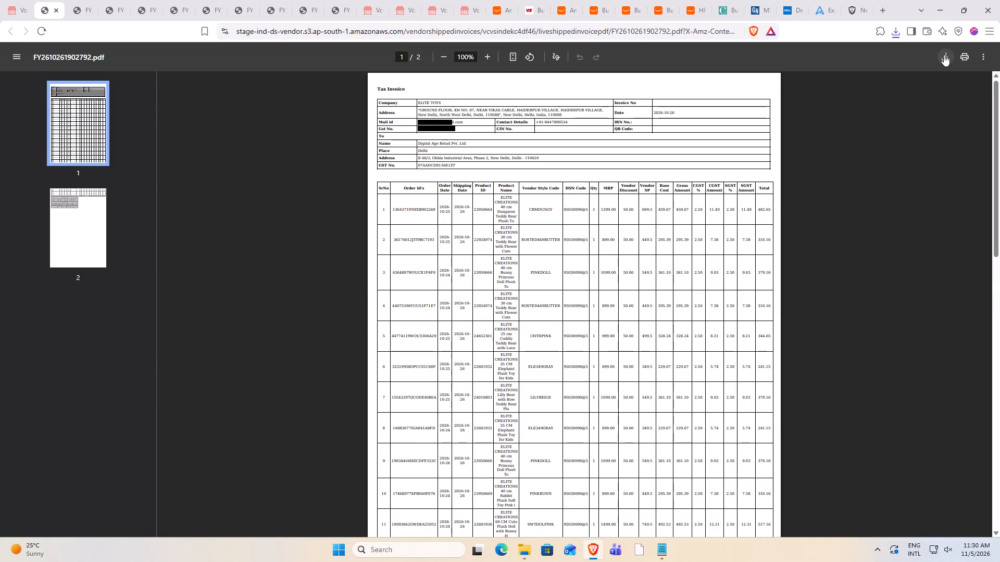
{"action": "left_click", "coordinate": [944, 55]}
{"action": "left_click", "coordinate": [220, 33]}
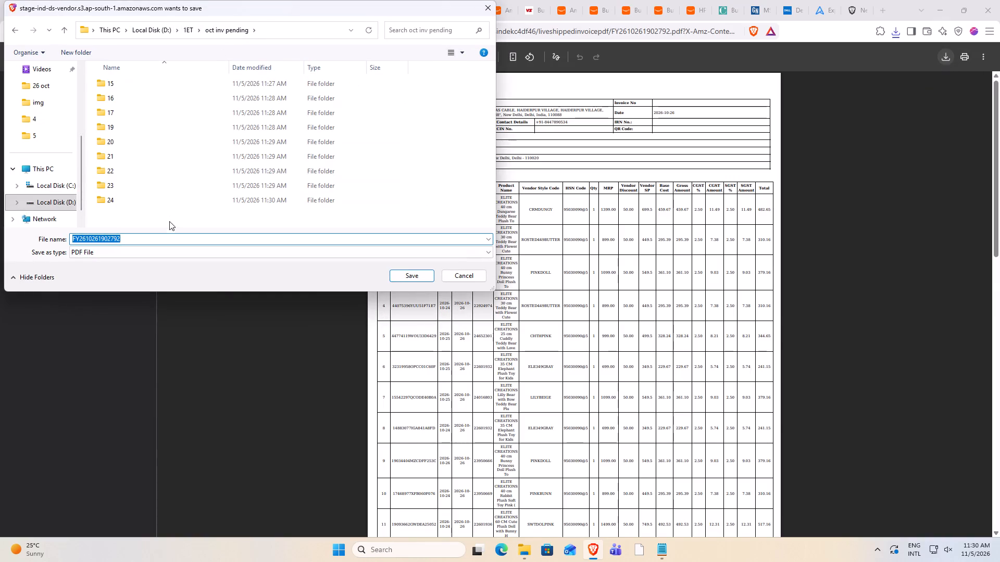
{"action": "left_click", "coordinate": [173, 219]}
{"action": "key", "text": "ctrl+shift+n"}
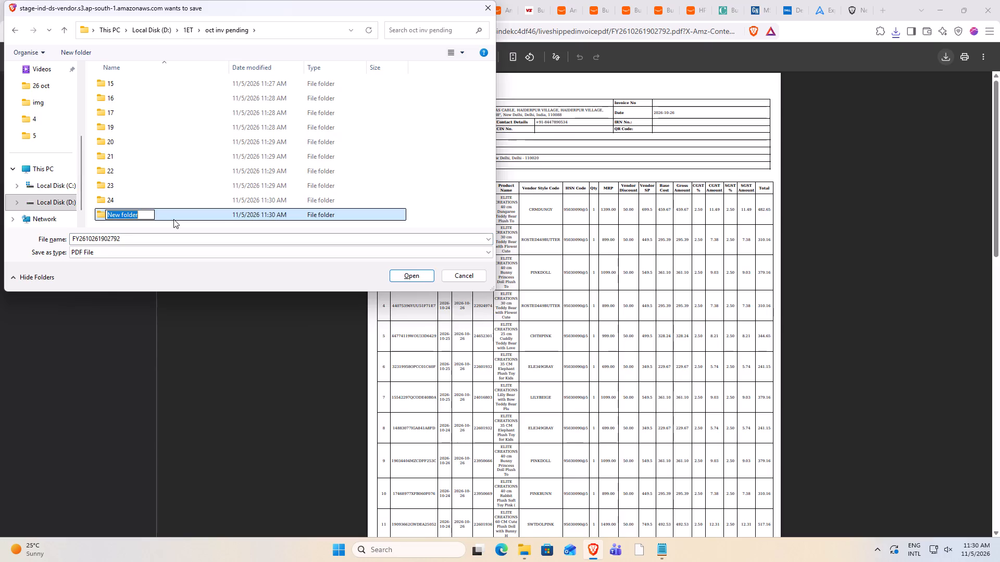
{"action": "type", "text": "26"}
{"action": "left_click", "coordinate": [173, 219]}
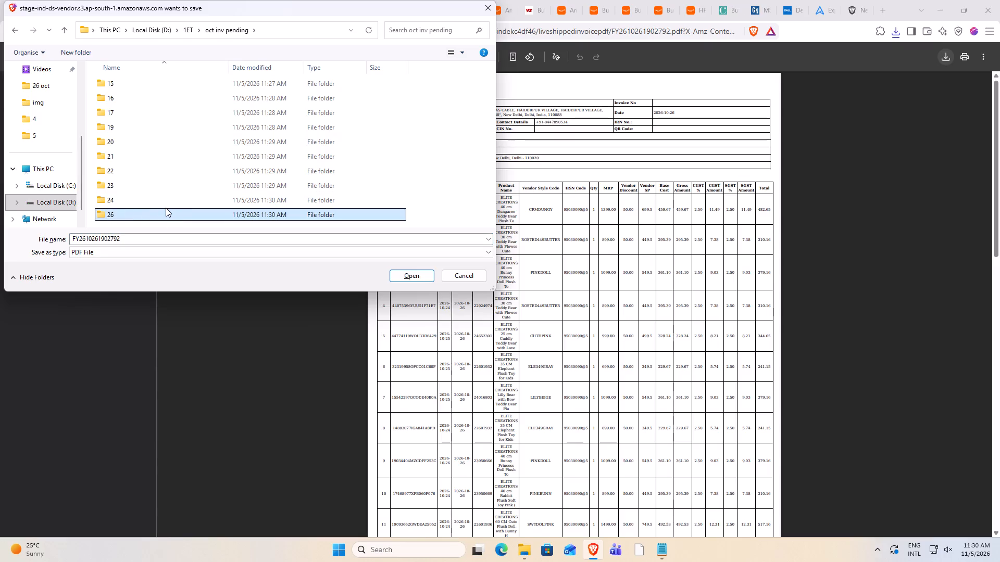
{"action": "double_click", "coordinate": [166, 208]}
{"action": "double_click", "coordinate": [166, 210]}
{"action": "left_click", "coordinate": [427, 273]}
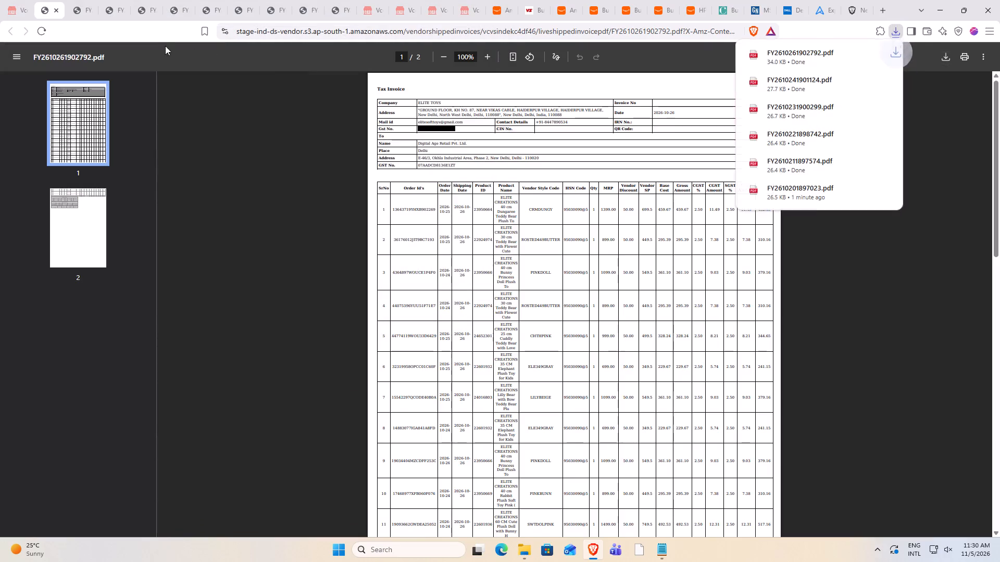
{"action": "left_click", "coordinate": [16, 9]}
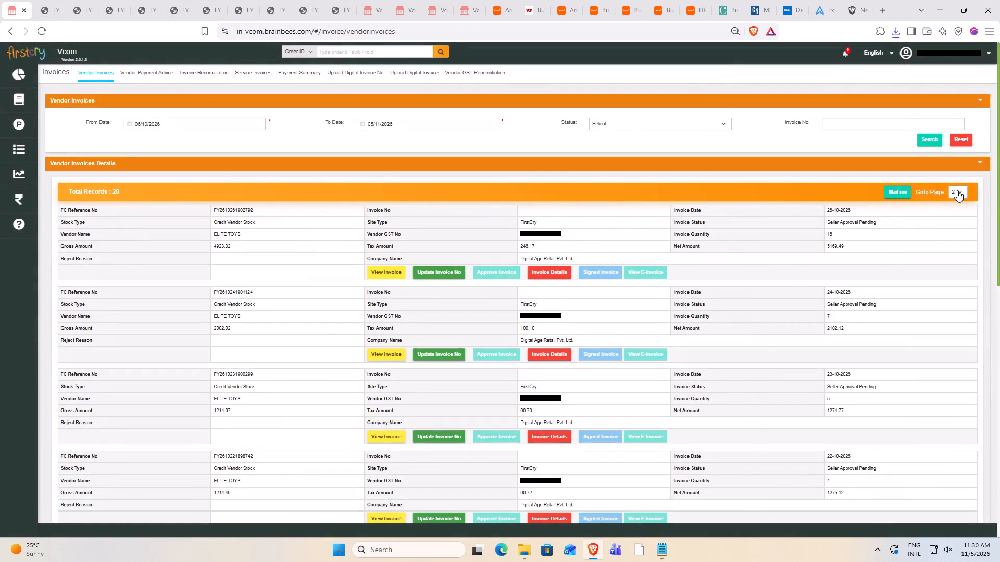
From the list page with newer invoices, download the 27-10-2026 invoice PDF into a new subfolder named 27 in "oct inv pending", and return to the list.
{"action": "left_click", "coordinate": [957, 190]}
{"action": "left_click", "coordinate": [958, 199]}
{"action": "scroll", "coordinate": [821, 428], "scroll_direction": "down", "scroll_amount": 12}
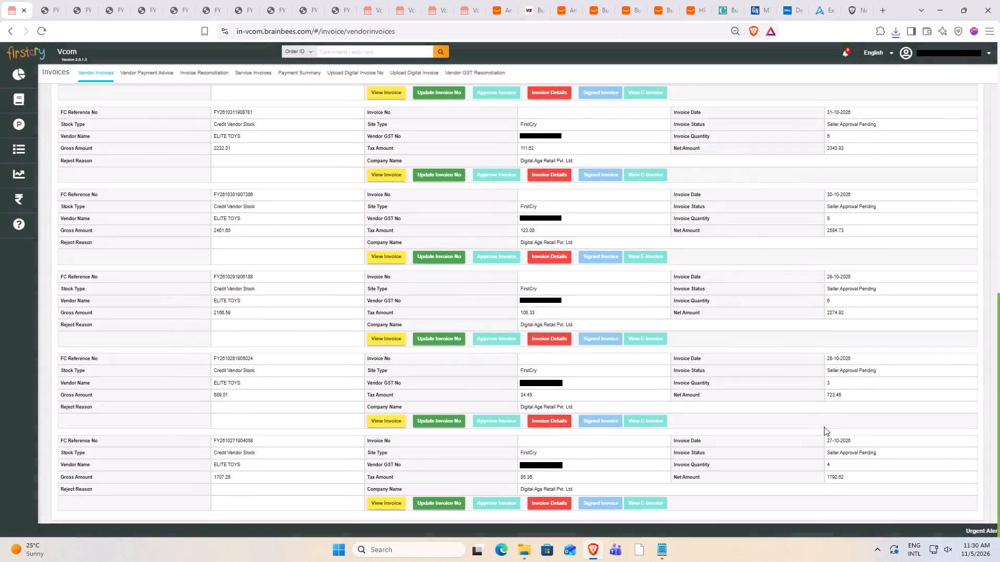
{"action": "left_click", "coordinate": [387, 500]}
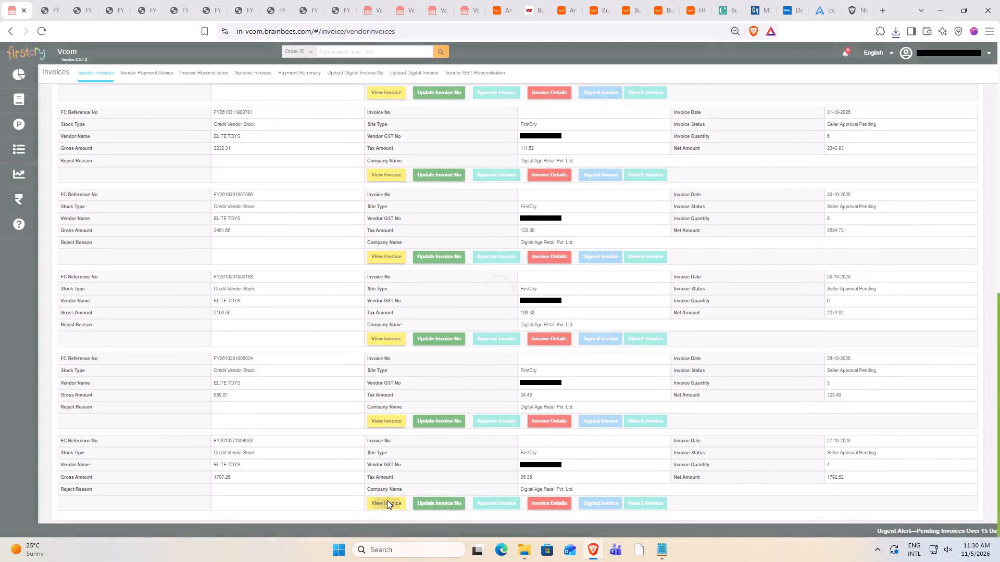
{"action": "left_click", "coordinate": [941, 59]}
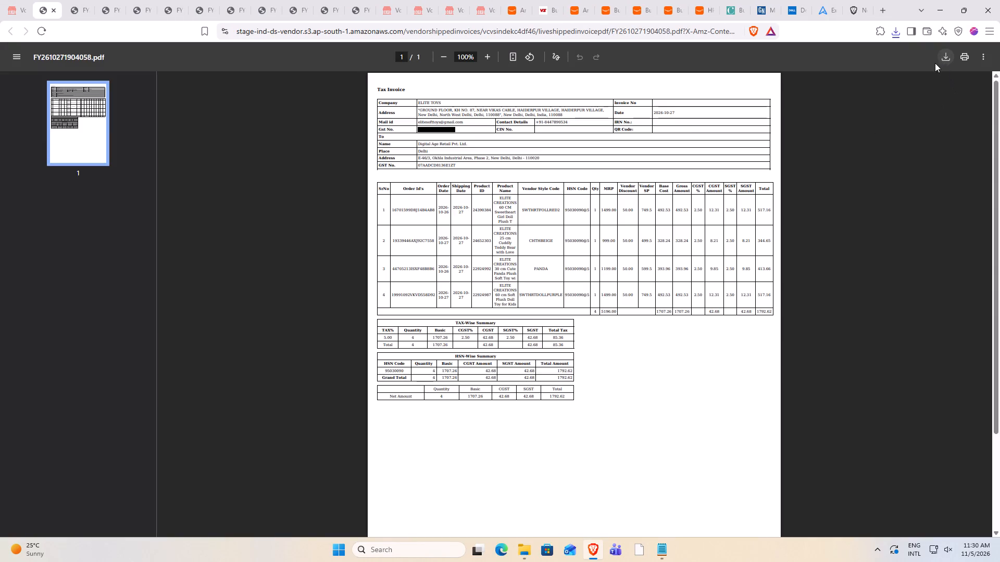
{"action": "left_click", "coordinate": [205, 29]}
{"action": "left_click", "coordinate": [413, 193]}
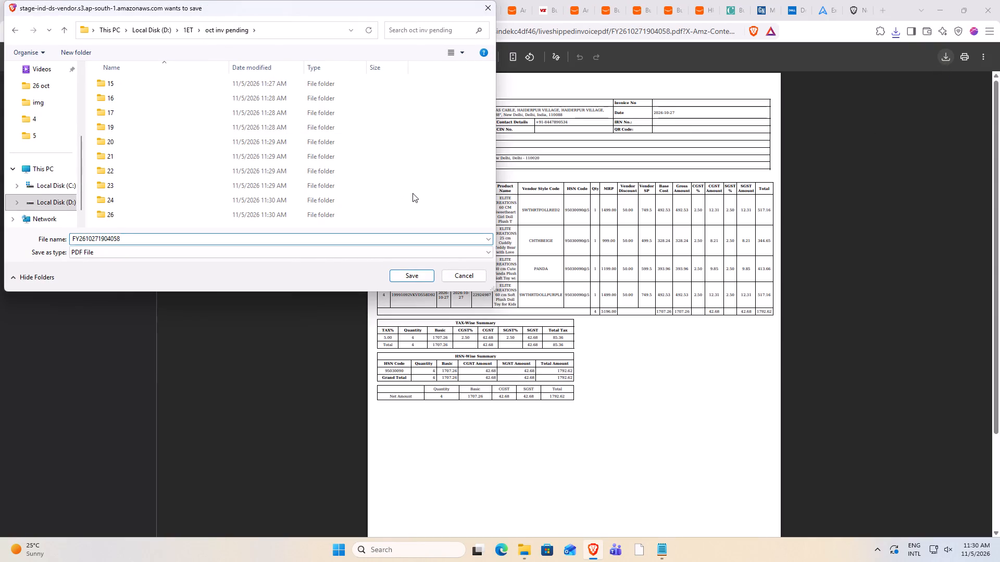
{"action": "key", "text": "ctrl+shift+n"}
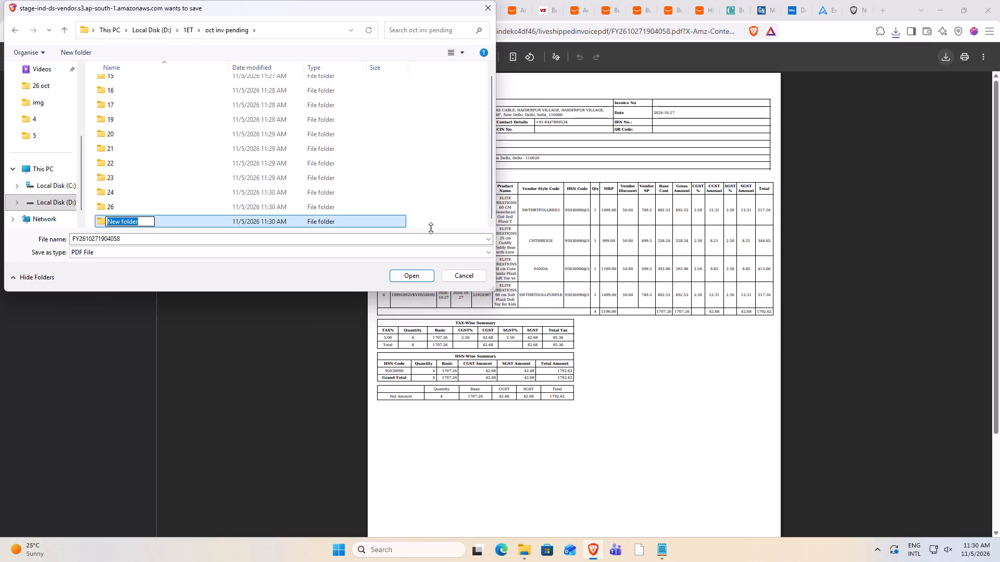
{"action": "type", "text": "27"}
{"action": "left_click", "coordinate": [476, 219]}
{"action": "double_click", "coordinate": [228, 218]}
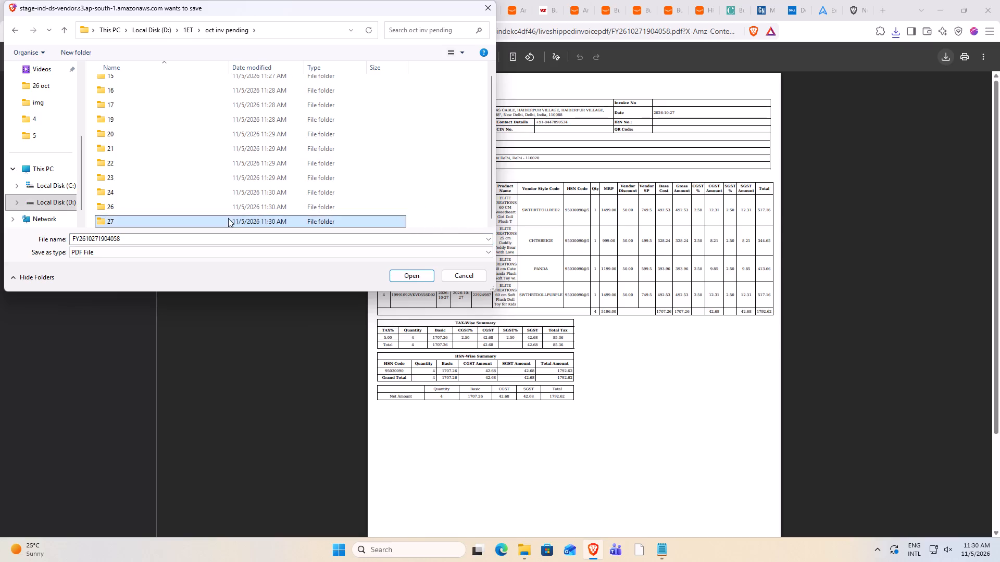
{"action": "left_click", "coordinate": [429, 276]}
{"action": "left_click", "coordinate": [14, 12]}
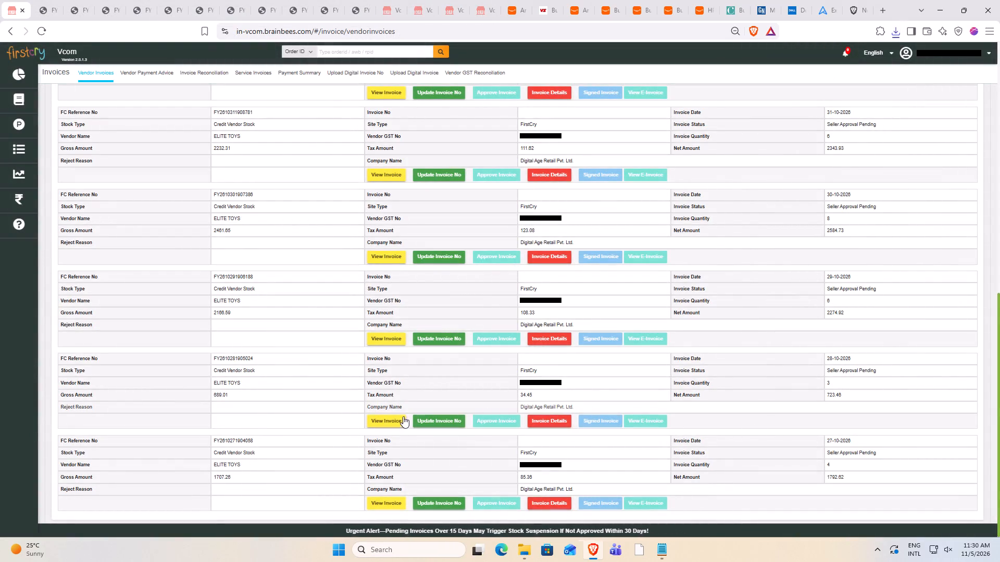
Download the 28-10-2026 invoice PDF into a new subfolder named 28 in "oct inv pending", and return to the invoice list.
{"action": "left_click", "coordinate": [396, 418]}
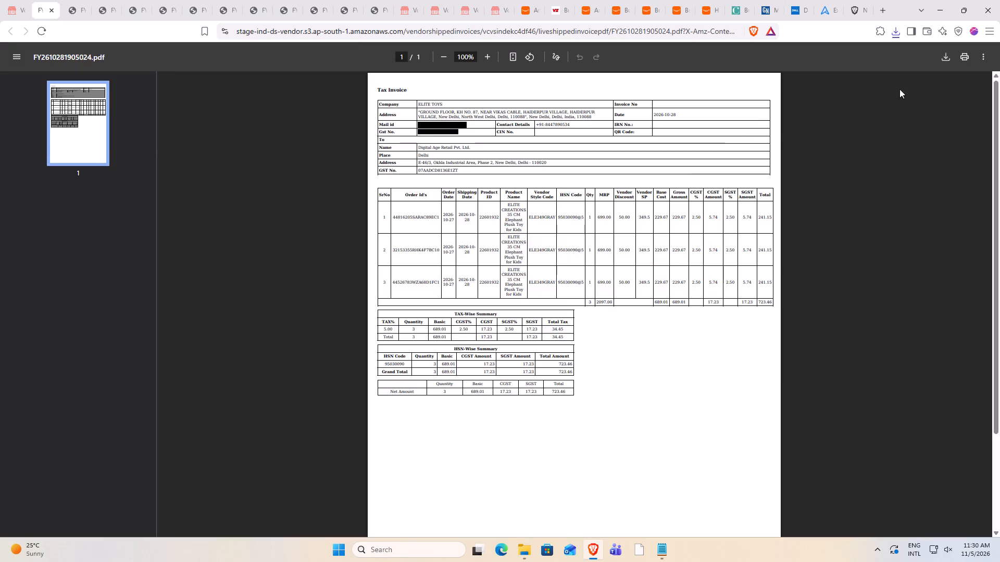
{"action": "left_click", "coordinate": [948, 57]}
{"action": "left_click", "coordinate": [233, 32]}
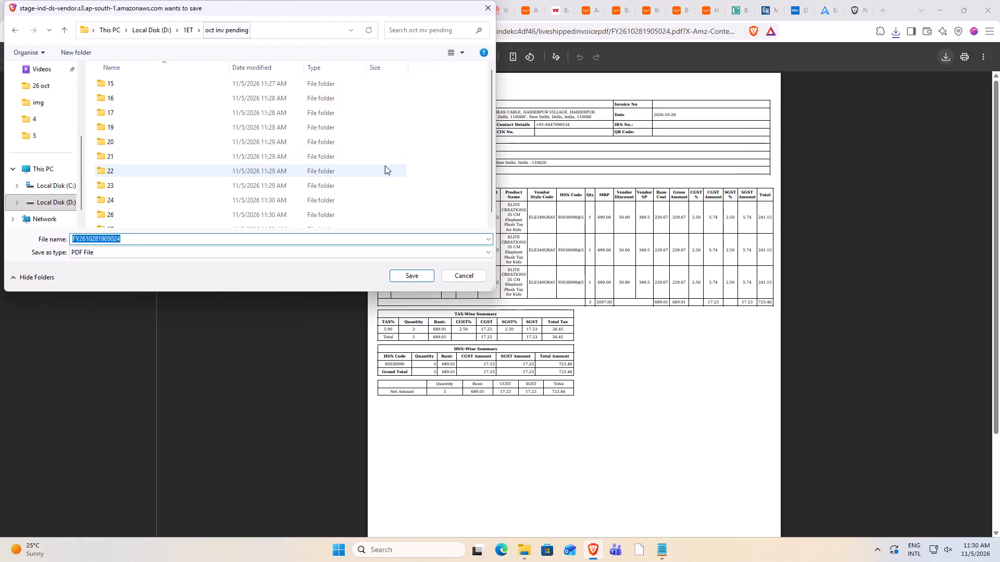
{"action": "left_click", "coordinate": [440, 185]}
{"action": "key", "text": "ctrl+shift+n"}
{"action": "type", "text": "28"}
{"action": "left_click", "coordinate": [441, 202]}
{"action": "double_click", "coordinate": [184, 222]}
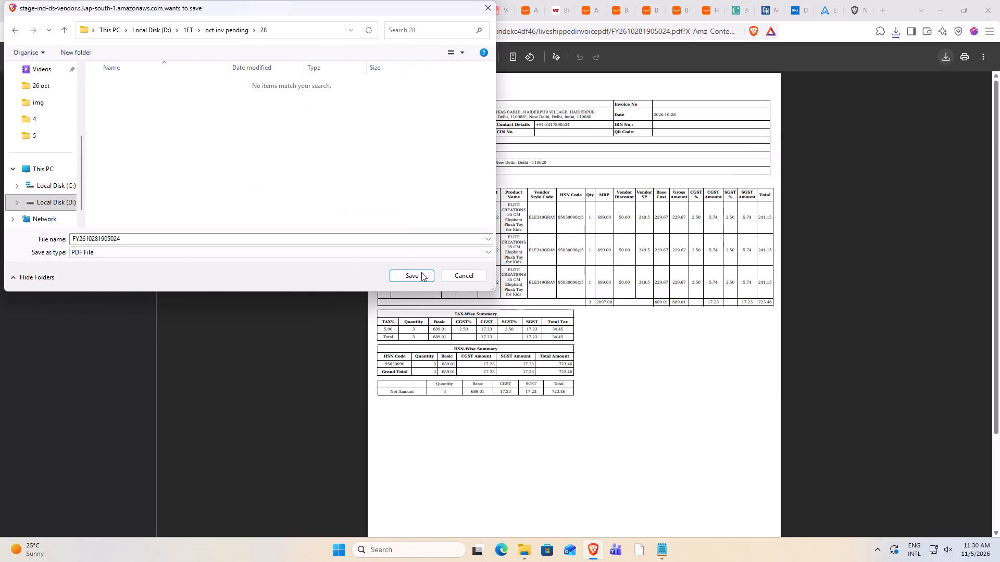
{"action": "left_click", "coordinate": [420, 272]}
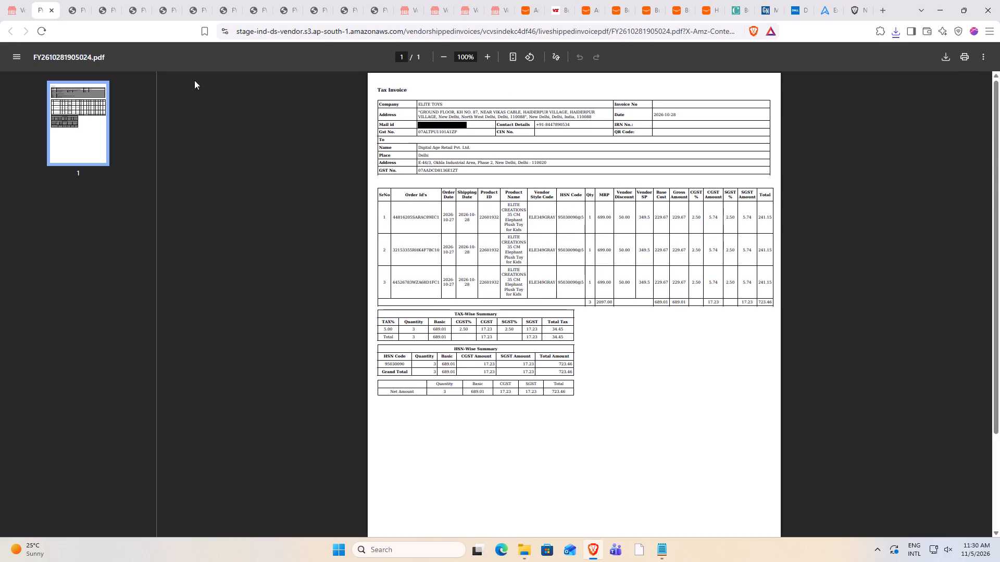
{"action": "left_click", "coordinate": [15, 13]}
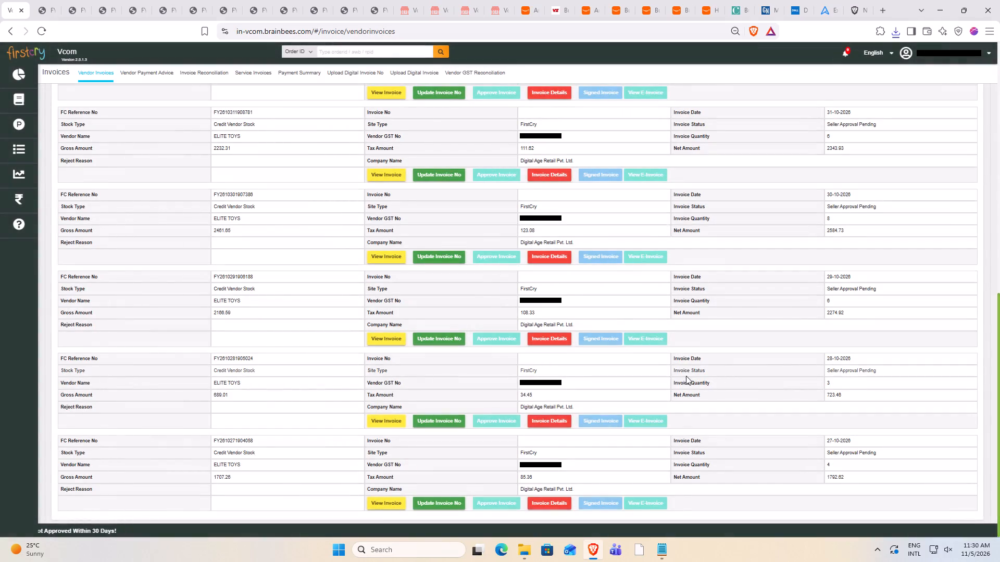
Download the 29-10-2026 invoice PDF into a new subfolder named 29 in "oct inv pending", and return to the invoice list.
{"action": "left_click", "coordinate": [387, 334]}
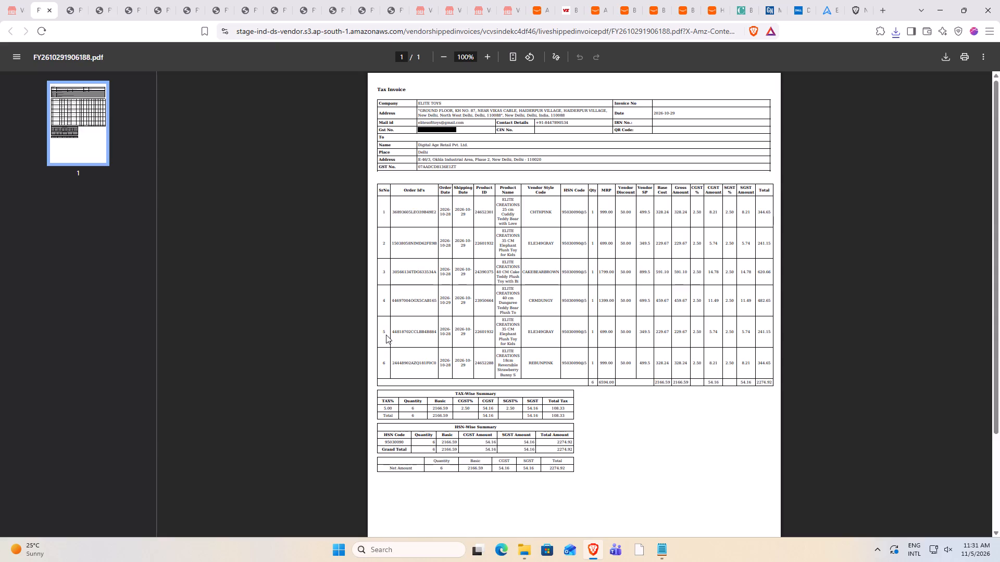
{"action": "left_click", "coordinate": [943, 53]}
{"action": "left_click", "coordinate": [217, 32]}
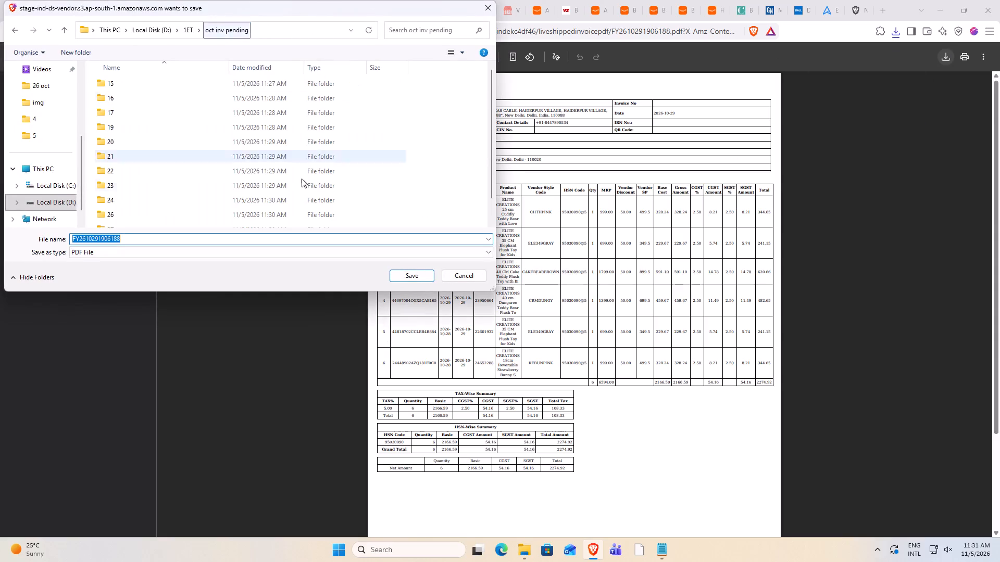
{"action": "scroll", "coordinate": [452, 178], "scroll_direction": "down", "scroll_amount": 7}
{"action": "left_click", "coordinate": [452, 178]}
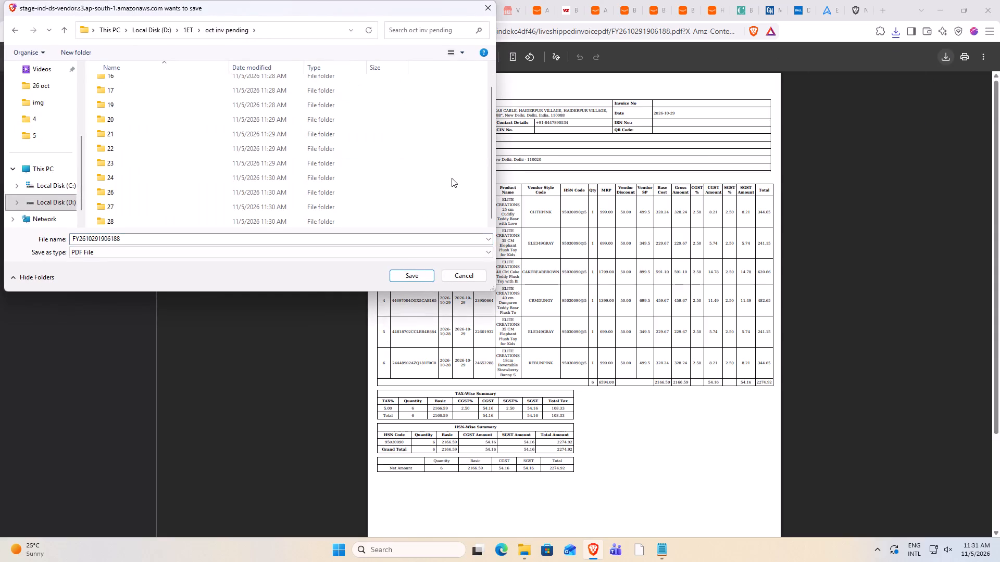
{"action": "key", "text": "ctrl+shift+n"}
{"action": "type", "text": "29"}
{"action": "left_click", "coordinate": [452, 178]}
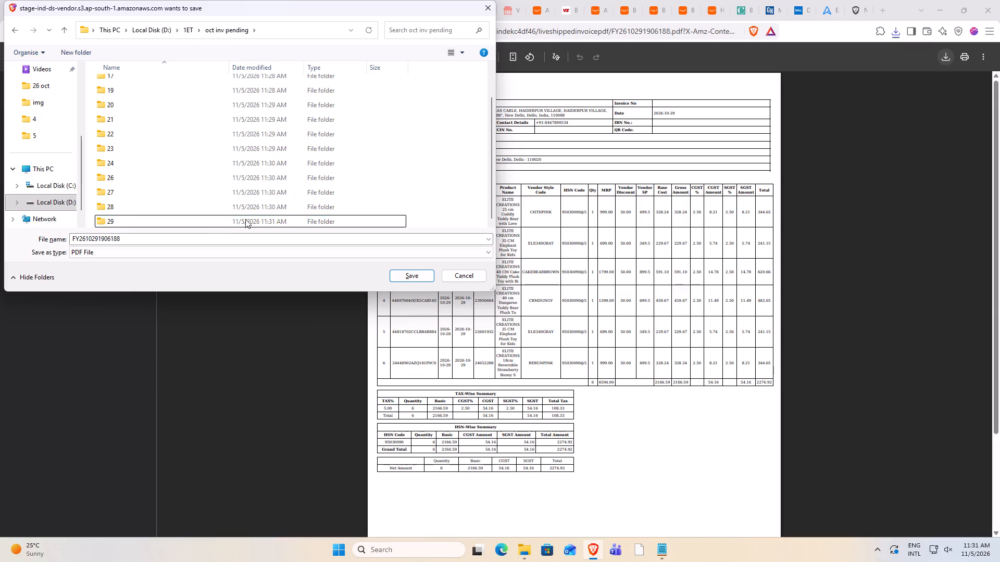
{"action": "double_click", "coordinate": [217, 225]}
{"action": "left_click", "coordinate": [405, 272]}
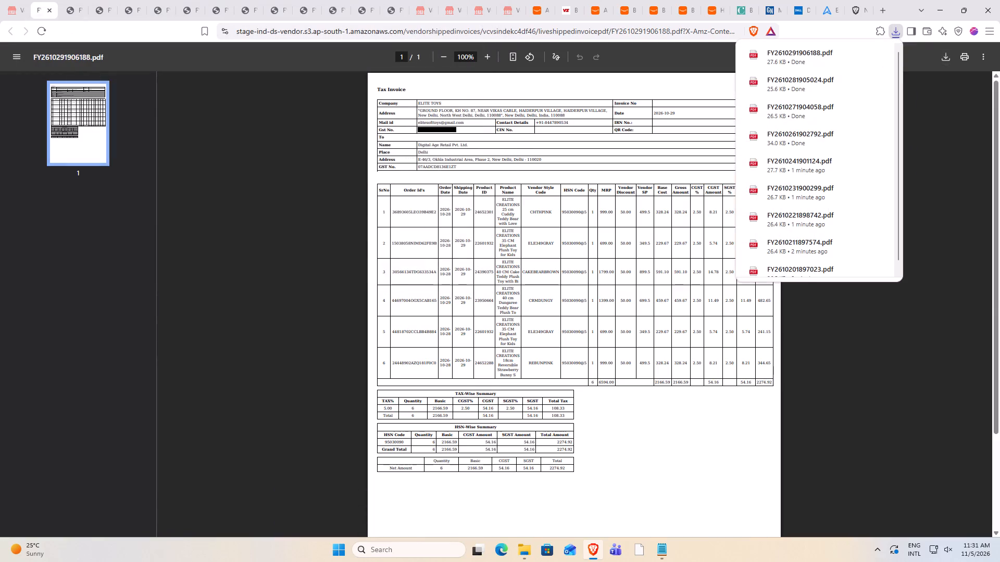
{"action": "left_click", "coordinate": [6, 11]}
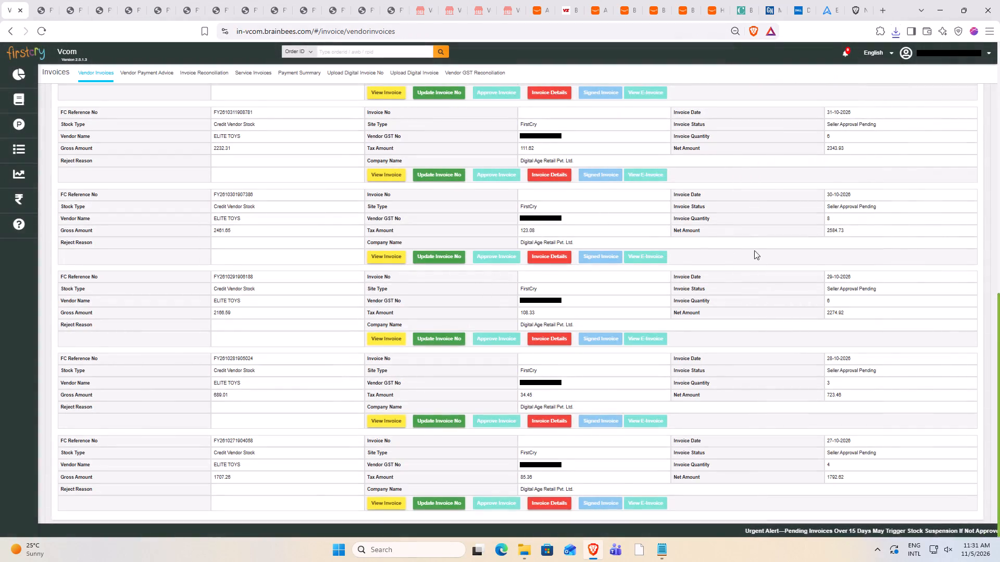
Download the 30-10-2026 invoice PDF into a new subfolder named 30 in "oct inv pending", and return to the invoice list.
{"action": "scroll", "coordinate": [720, 278], "scroll_direction": "up", "scroll_amount": 2}
{"action": "left_click", "coordinate": [388, 363]}
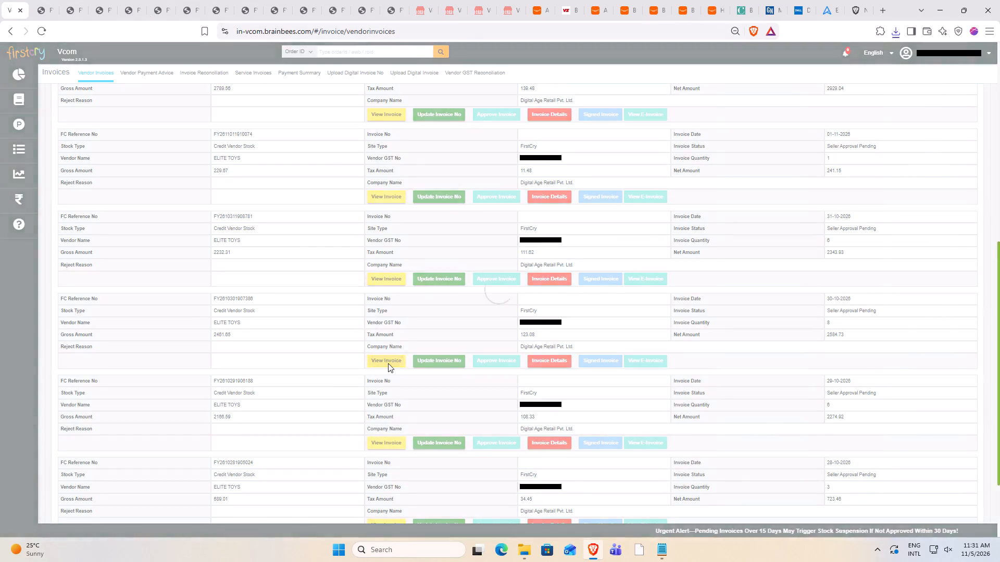
{"action": "left_click", "coordinate": [942, 58]}
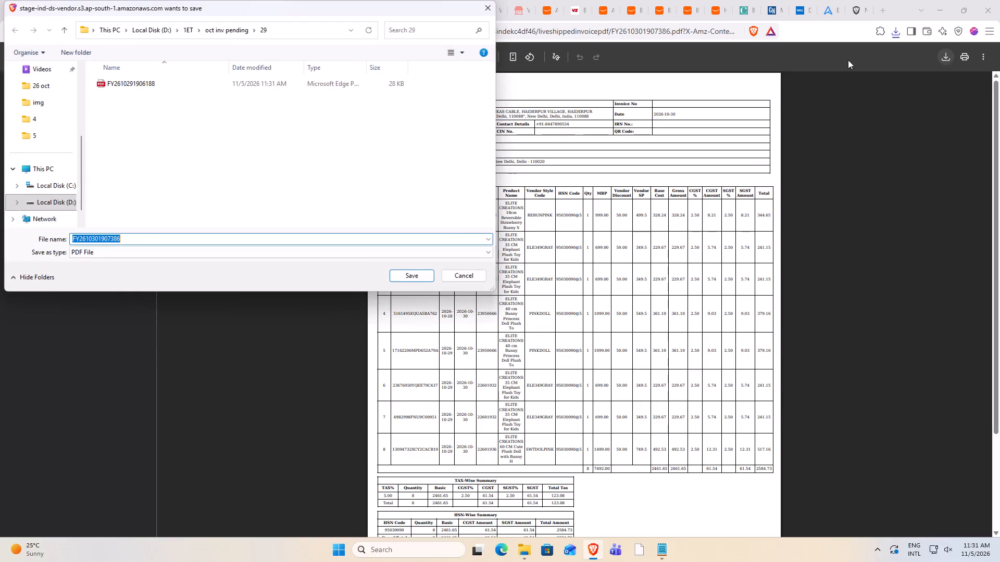
{"action": "left_click", "coordinate": [217, 37]}
{"action": "left_click", "coordinate": [436, 167]}
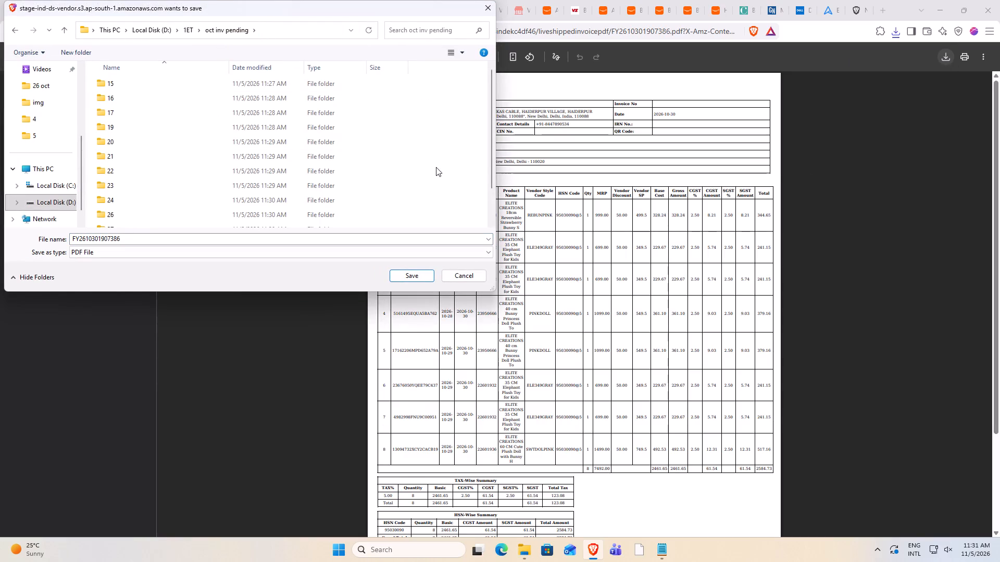
{"action": "key", "text": "ctrl+shift+n"}
{"action": "type", "text": "30"}
{"action": "left_click", "coordinate": [425, 165]}
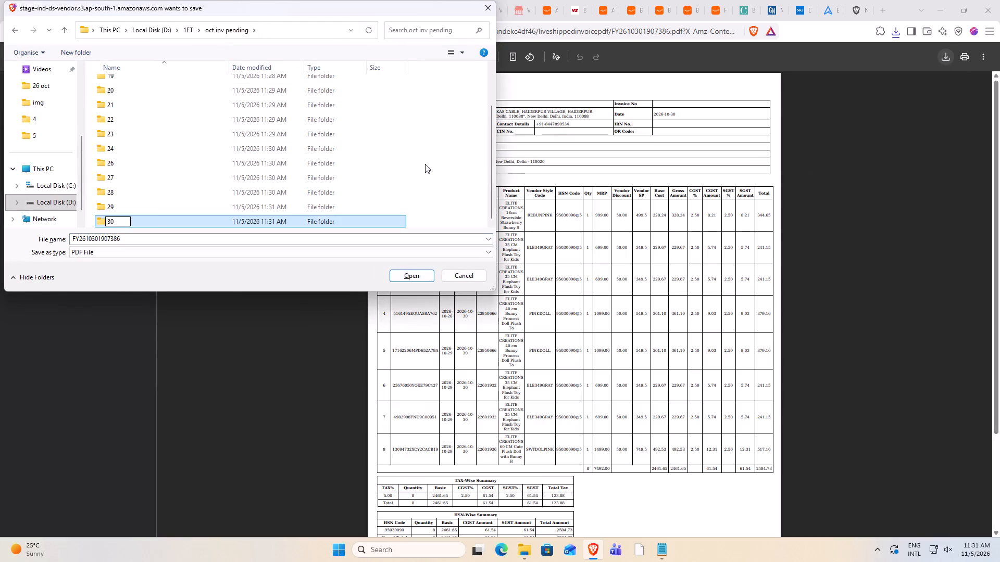
{"action": "double_click", "coordinate": [198, 224]}
{"action": "left_click", "coordinate": [403, 277]}
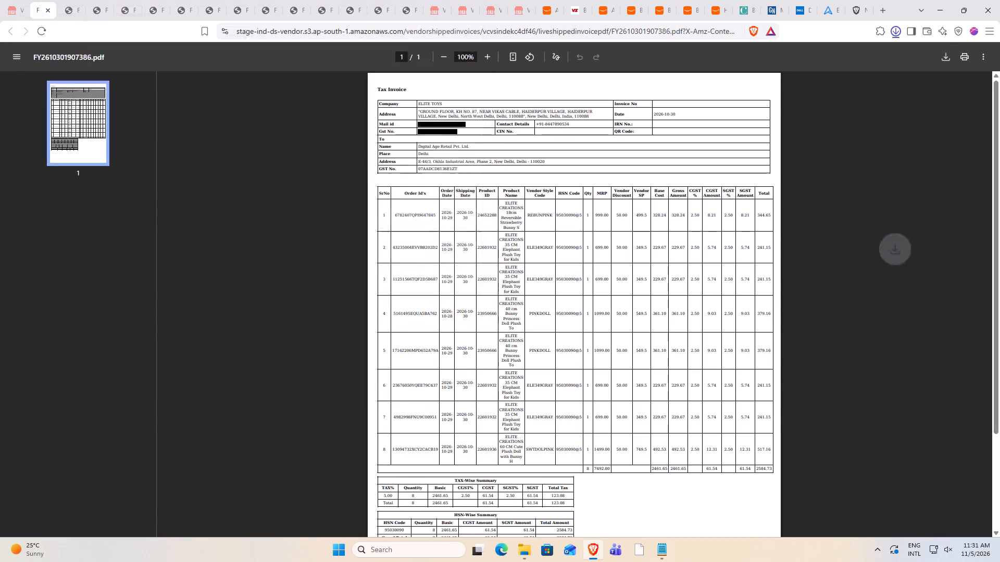
{"action": "left_click", "coordinate": [12, 6]}
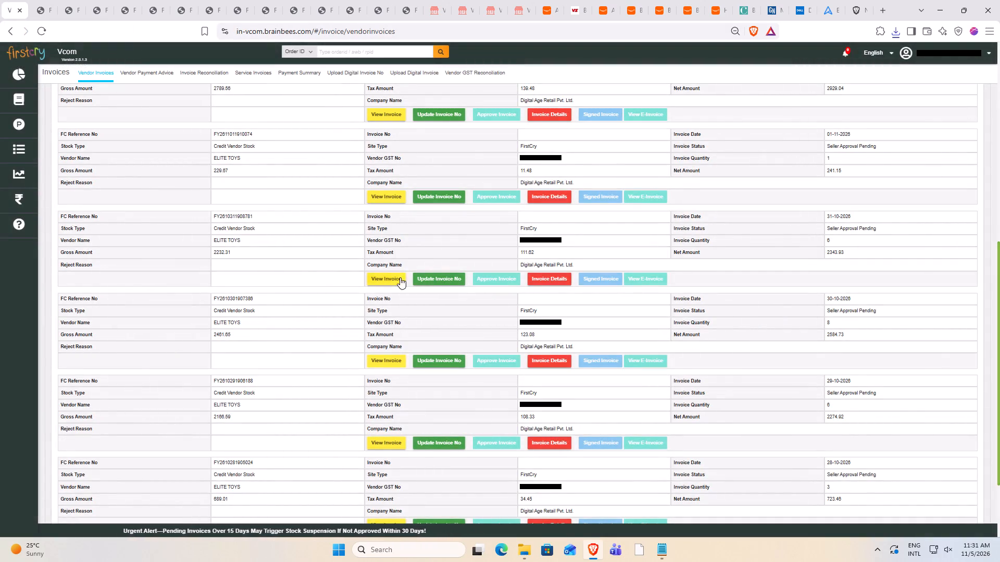
Download the 31-10-2026 invoice PDF into a new subfolder named 31 in "oct inv pending".
{"action": "left_click", "coordinate": [400, 277]}
{"action": "left_click", "coordinate": [947, 60]}
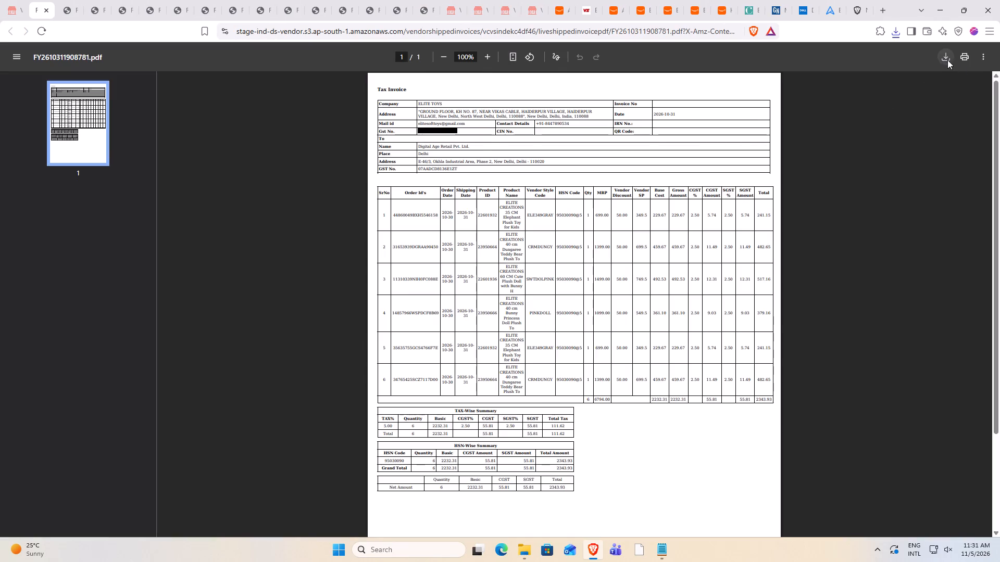
{"action": "left_click", "coordinate": [226, 33]}
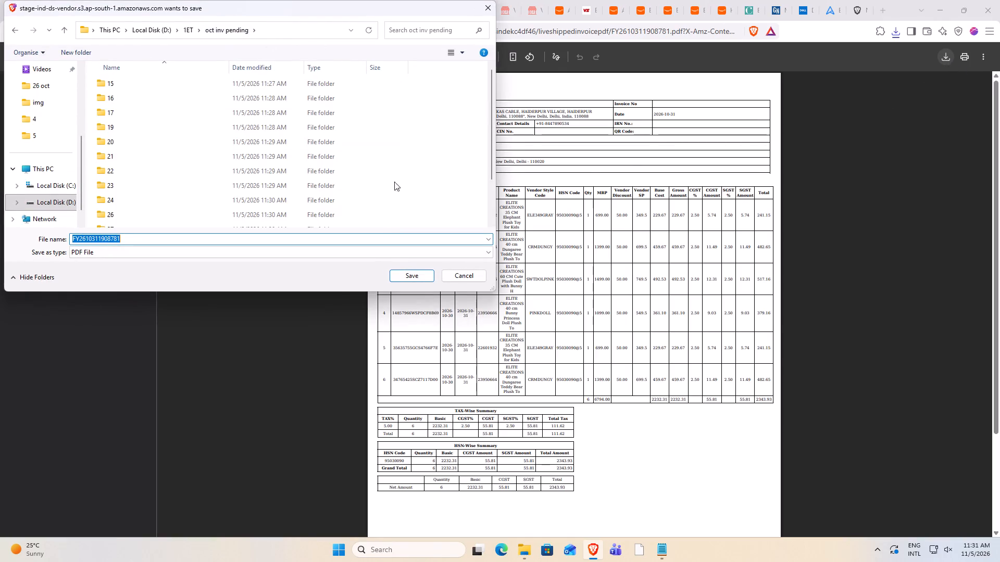
{"action": "scroll", "coordinate": [410, 182], "scroll_direction": "down", "scroll_amount": 11}
{"action": "key", "text": "ctrl+shift+n"}
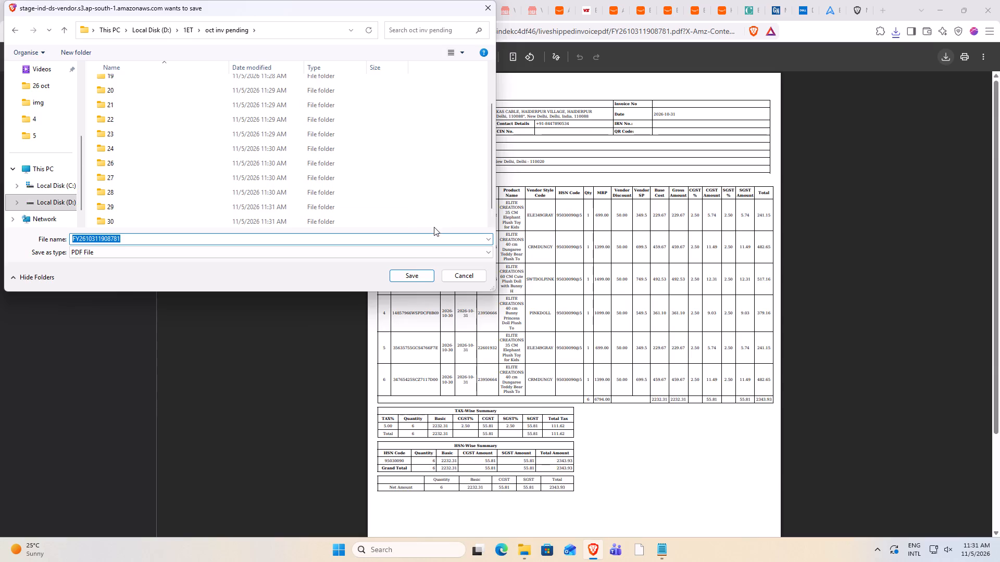
{"action": "key", "text": "3"}
{"action": "key", "text": "1"}
{"action": "left_click", "coordinate": [441, 213]}
{"action": "double_click", "coordinate": [201, 226]}
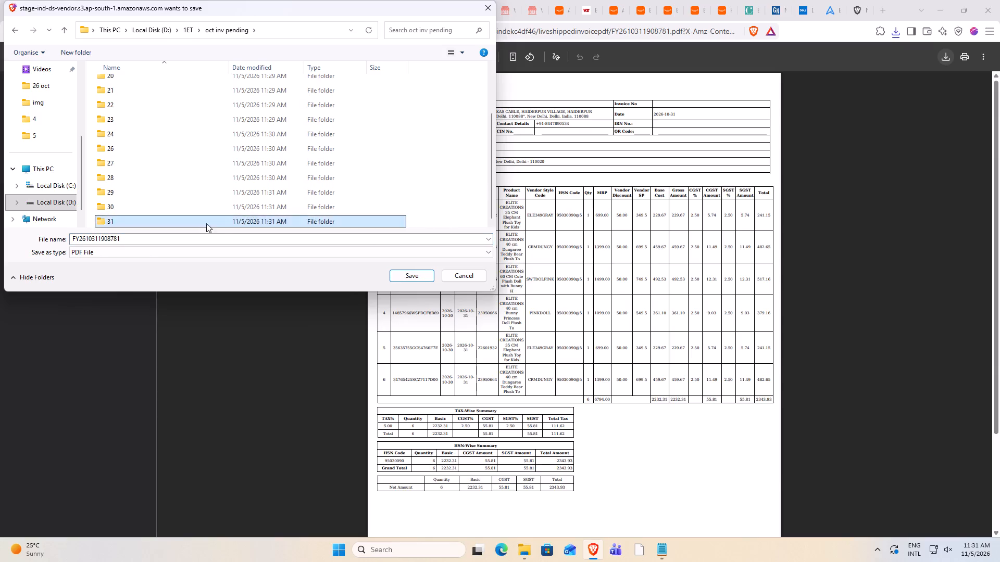
{"action": "left_click", "coordinate": [423, 278]}
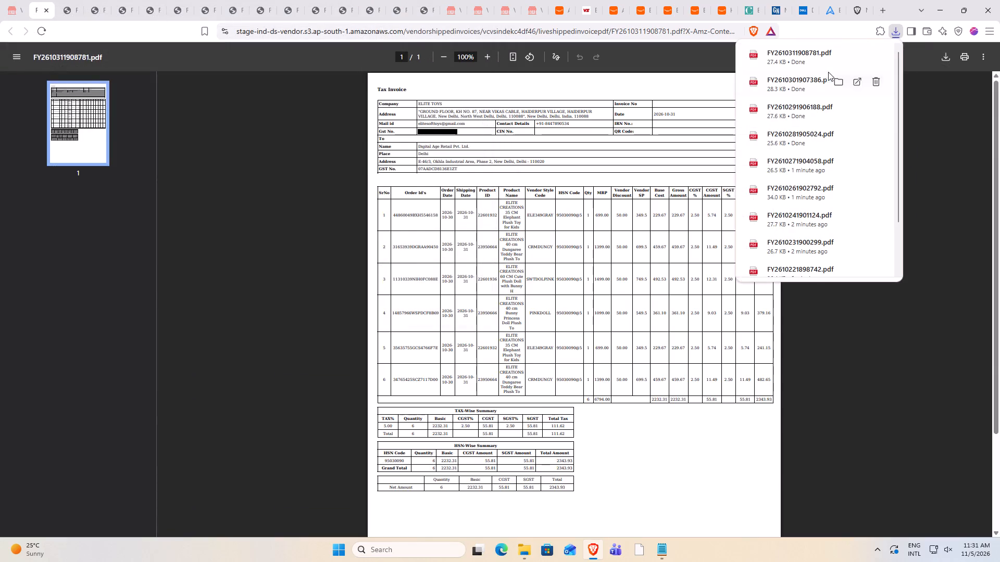
Check the dated subfolders in "oct inv pending", and create a new folder named "nov invoices" in the parent 1ET folder.
{"action": "left_click", "coordinate": [836, 58]}
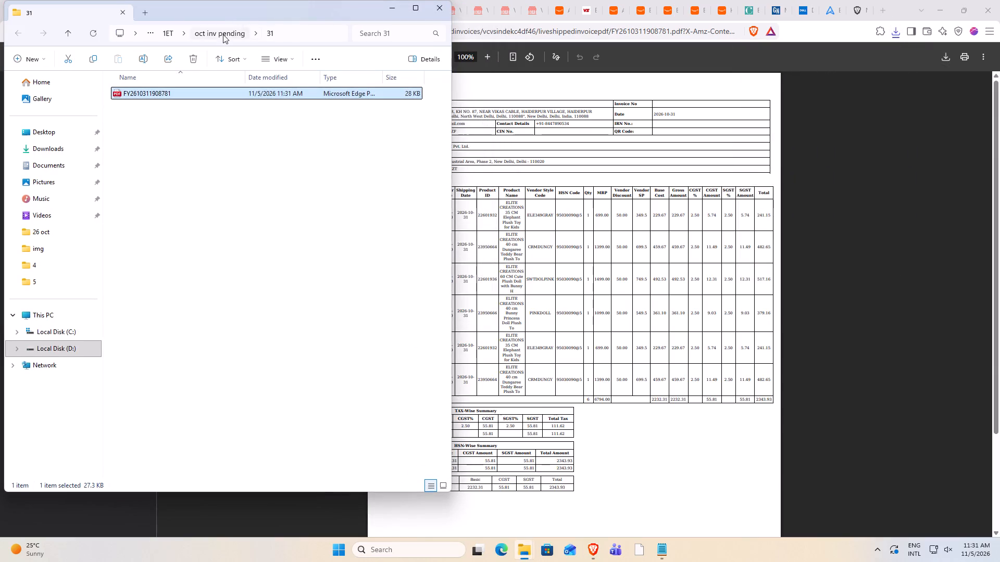
{"action": "left_click", "coordinate": [222, 35]}
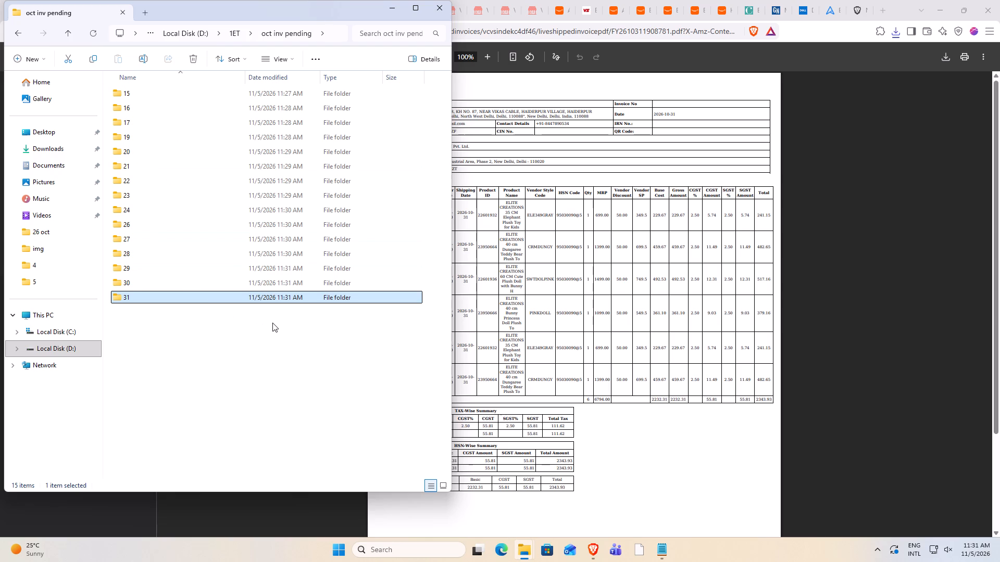
{"action": "left_click", "coordinate": [252, 386]}
{"action": "left_click_drag", "start_coordinate": [191, 362], "coordinate": [168, 95]}
{"action": "left_click_drag", "start_coordinate": [167, 95], "coordinate": [178, 95]}
{"action": "left_click", "coordinate": [180, 373]}
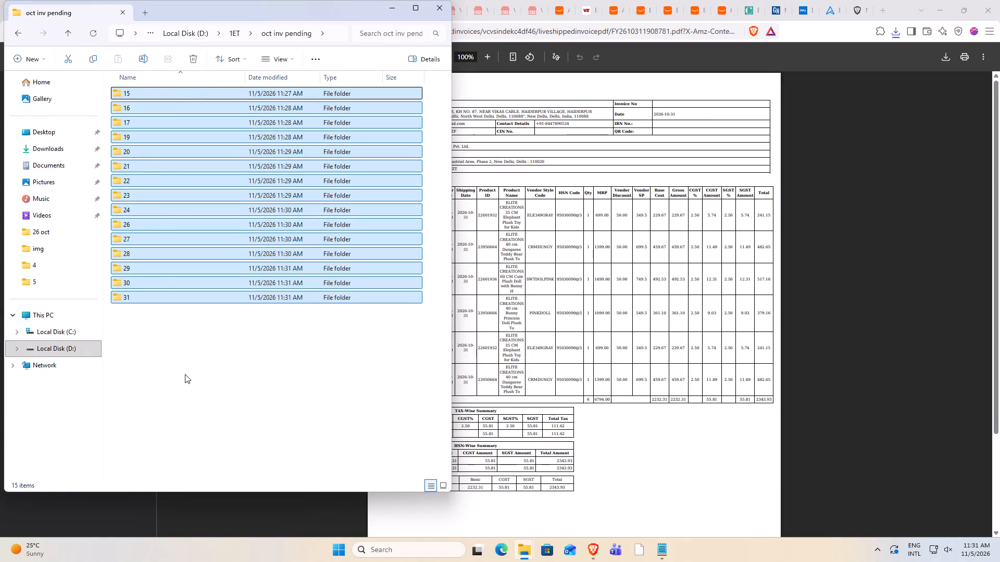
{"action": "left_click", "coordinate": [237, 31]}
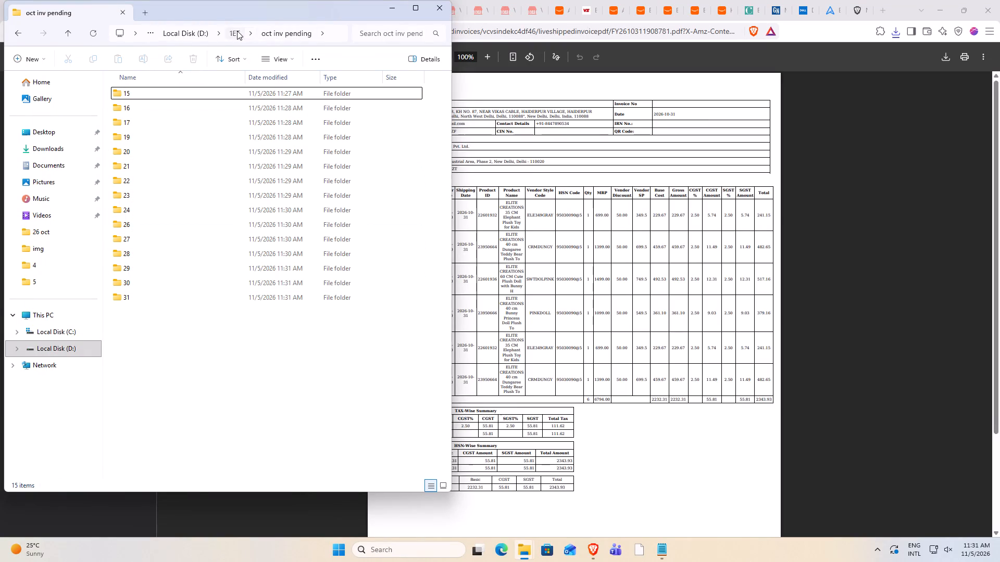
{"action": "left_click", "coordinate": [439, 360]}
{"action": "key", "text": "ctrl+shift+n"}
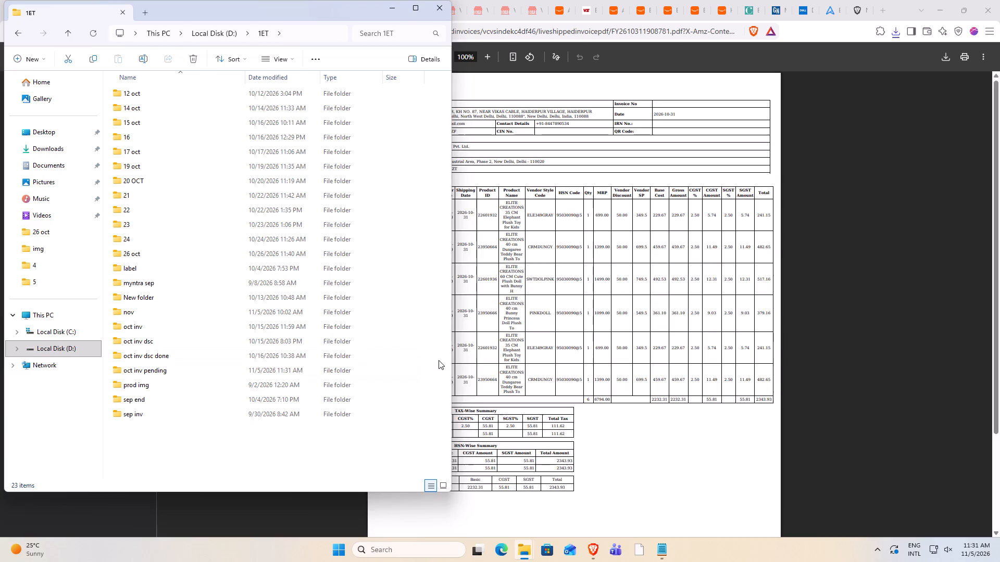
{"action": "type", "text": "nov invoices"}
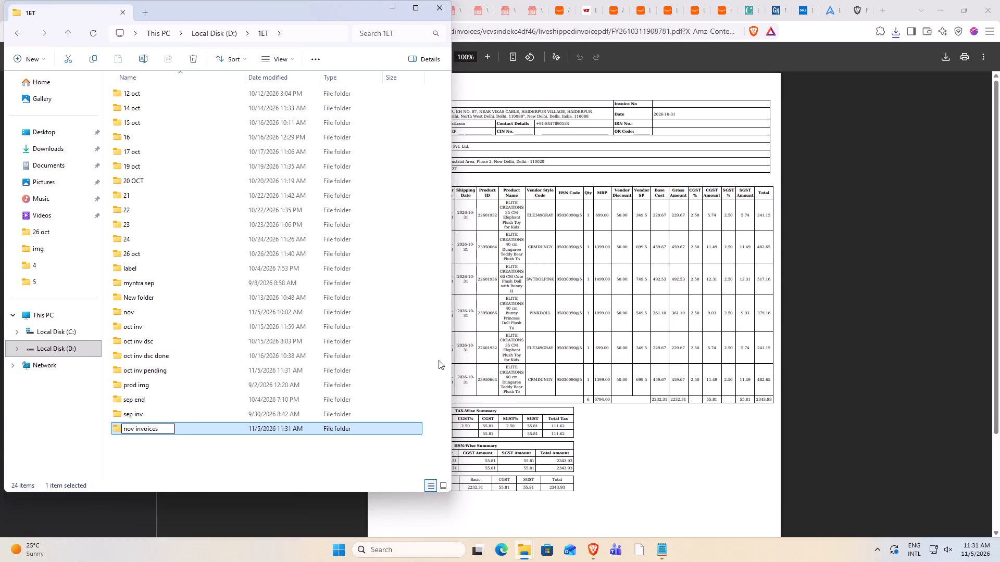
{"action": "left_click", "coordinate": [221, 440]}
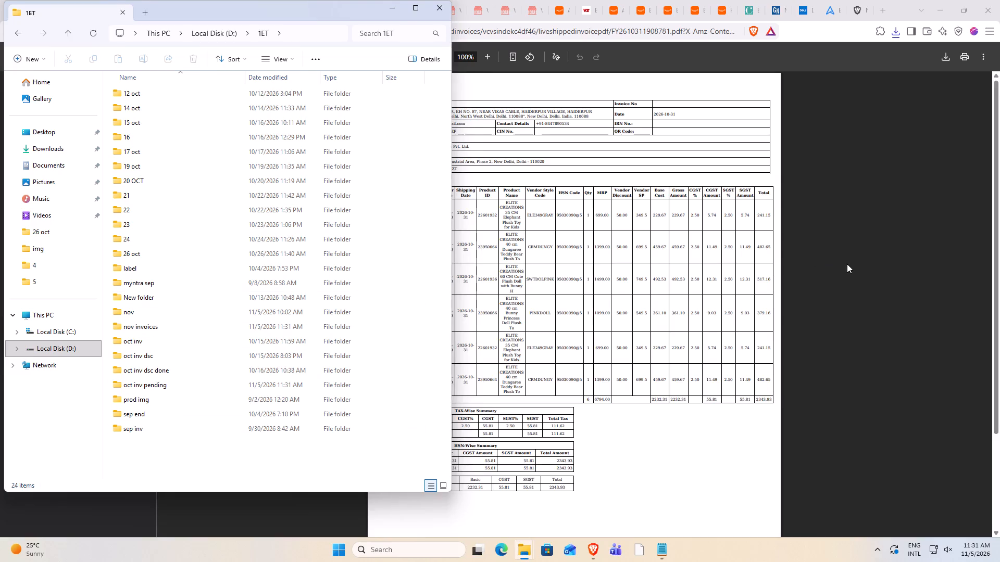
Download the 01-11-2026 invoice PDF from the vendor invoice list into the "nov invoices" folder.
{"action": "left_click", "coordinate": [853, 265]}
{"action": "left_click", "coordinate": [11, 13]}
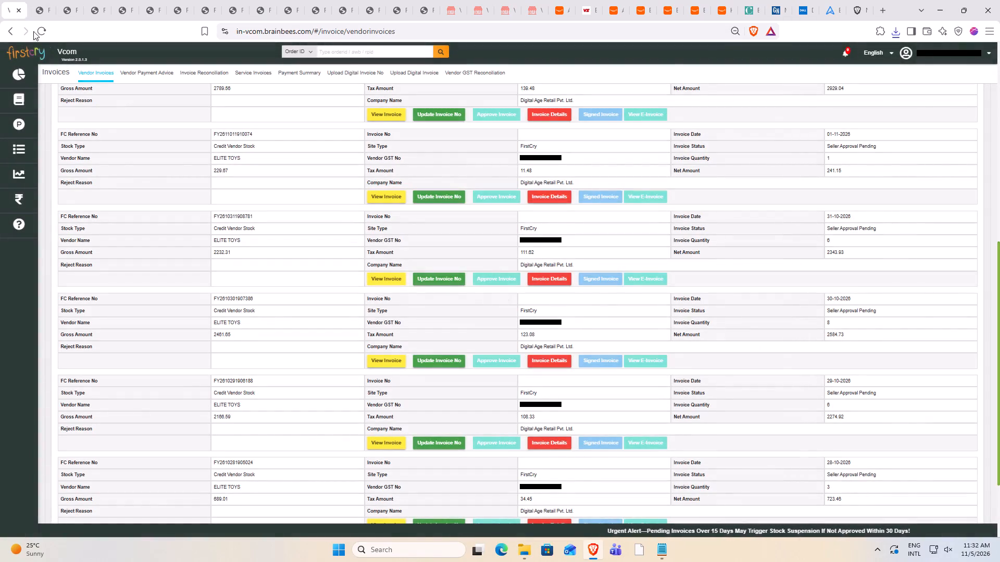
{"action": "scroll", "coordinate": [595, 337], "scroll_direction": "up", "scroll_amount": 1}
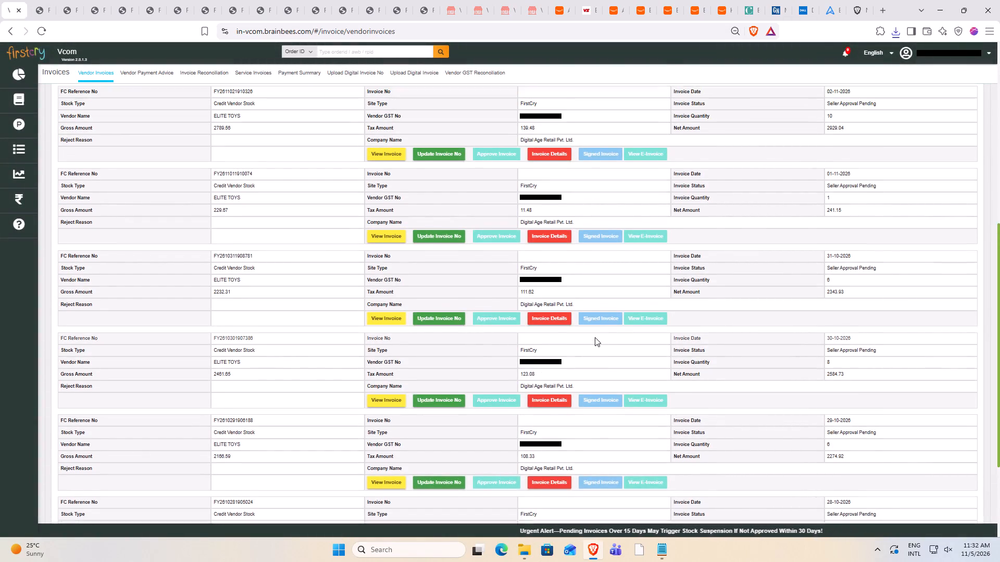
{"action": "scroll", "coordinate": [595, 337], "scroll_direction": "up", "scroll_amount": 1}
{"action": "left_click", "coordinate": [401, 300]}
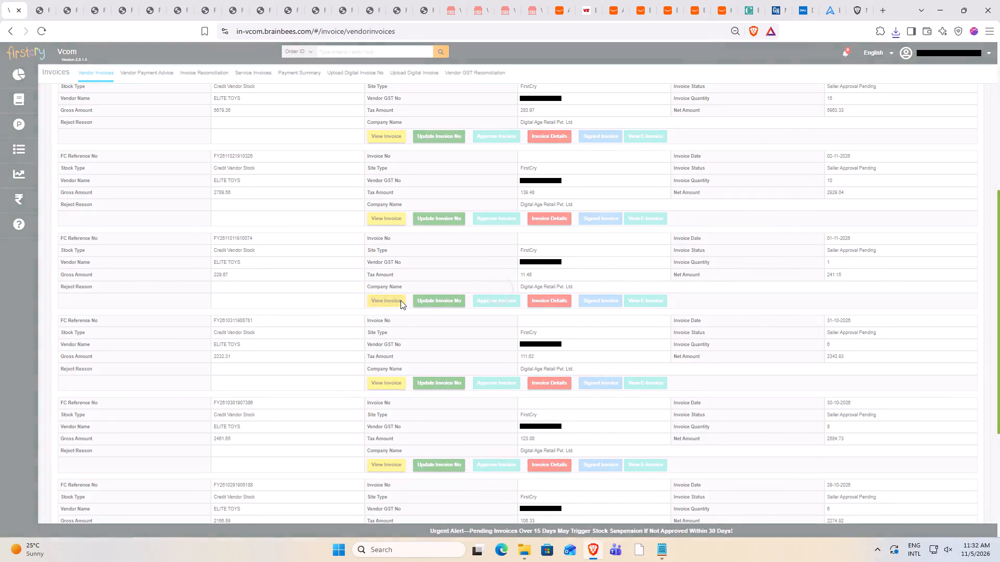
{"action": "left_click", "coordinate": [948, 57]}
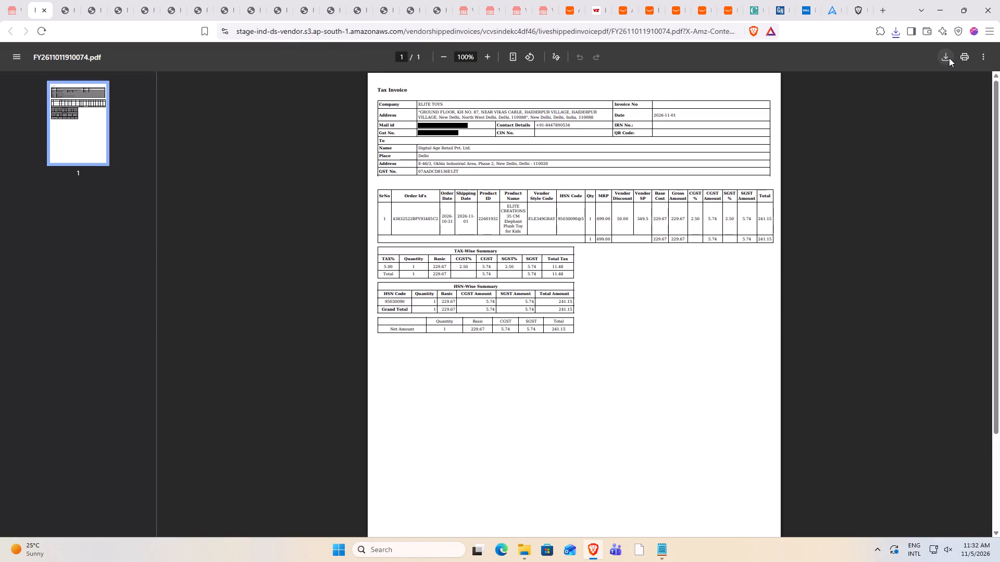
{"action": "left_click", "coordinate": [224, 37]}
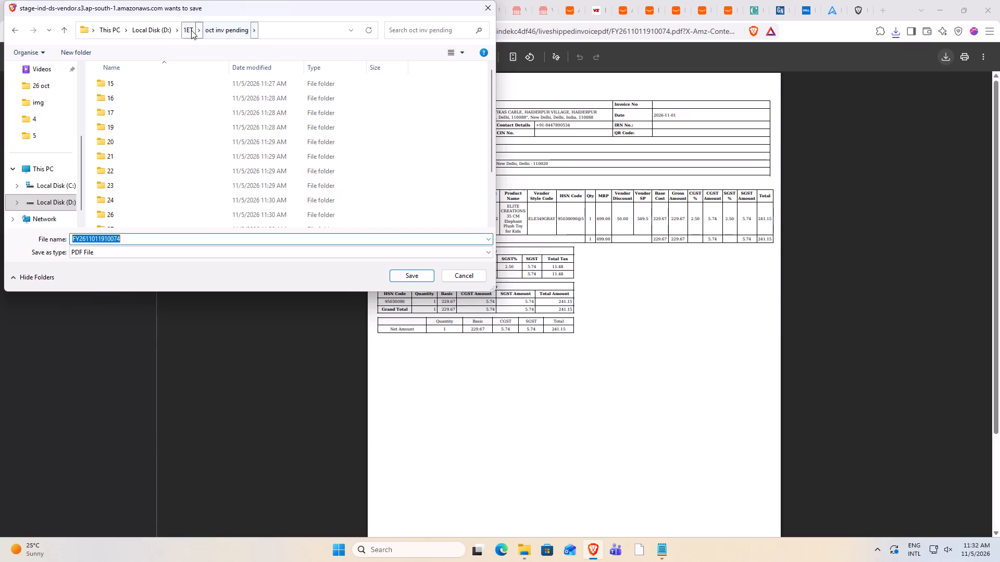
{"action": "left_click", "coordinate": [191, 26]}
{"action": "scroll", "coordinate": [174, 165], "scroll_direction": "down", "scroll_amount": 9}
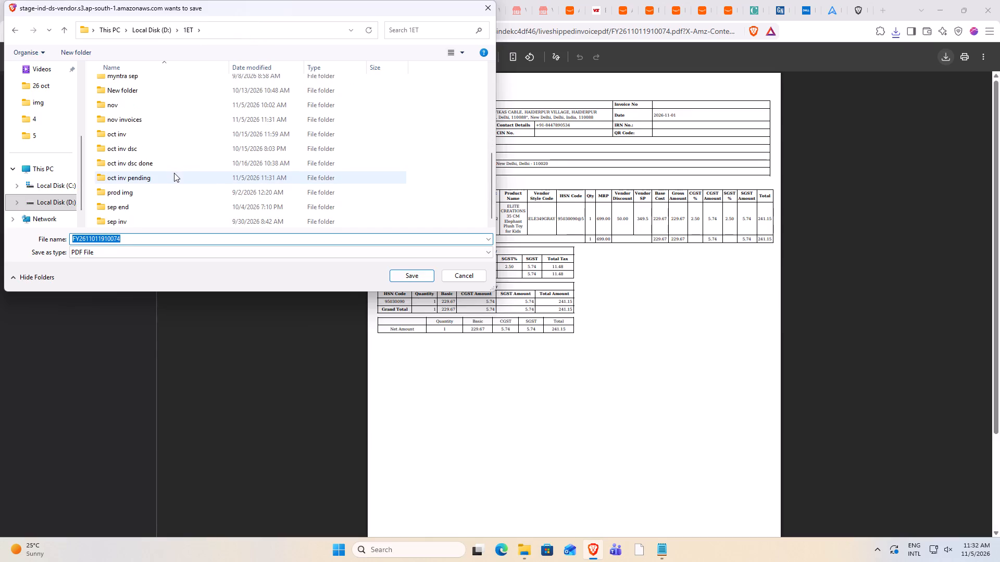
{"action": "double_click", "coordinate": [172, 121]}
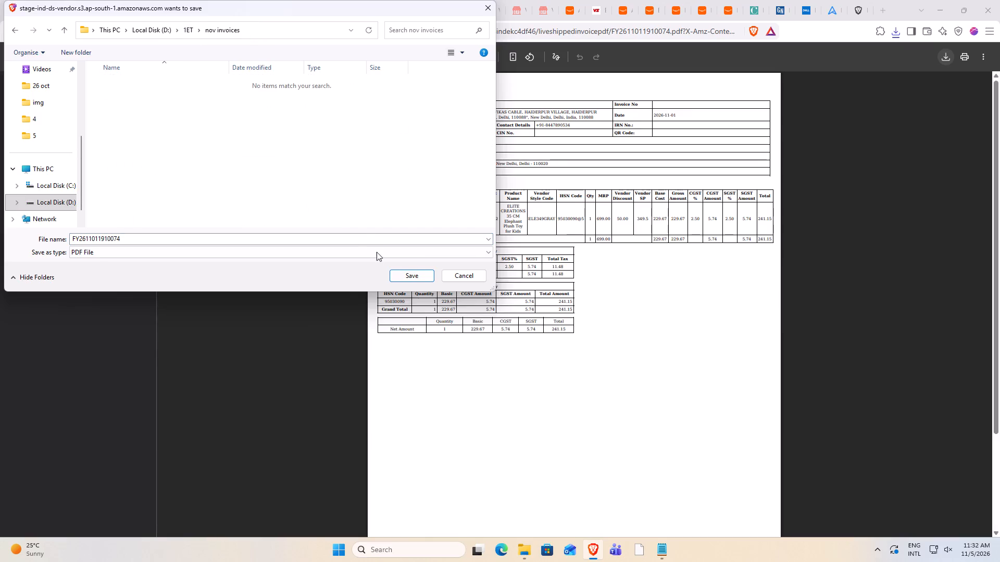
{"action": "left_click", "coordinate": [410, 276]}
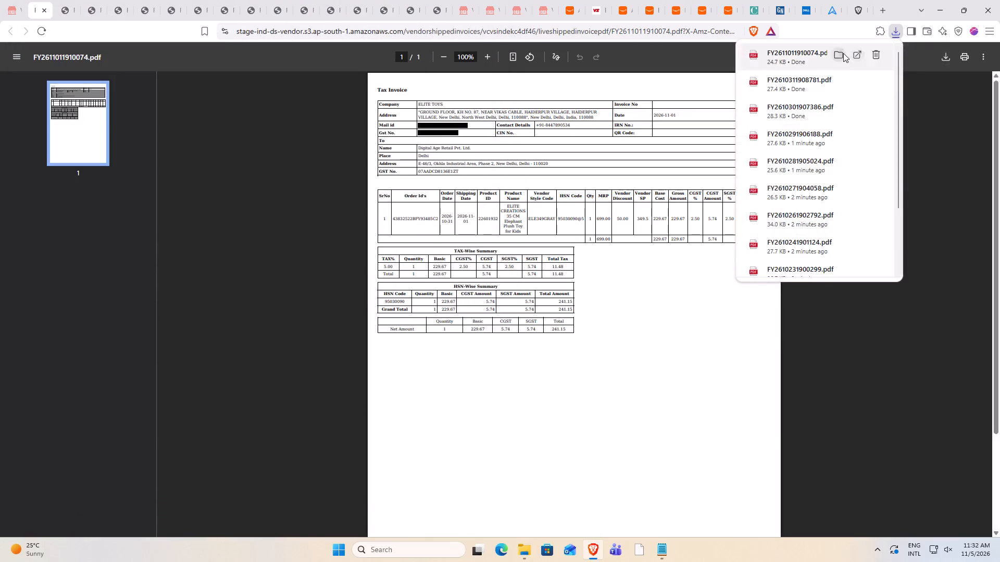
Create a subfolder named 1 in "nov invoices", move the downloaded 01-11-2026 invoice PDF into it, and check its contents.
{"action": "left_click", "coordinate": [843, 53]}
{"action": "left_click", "coordinate": [299, 192]}
{"action": "key", "text": "ctrl+shift+n"}
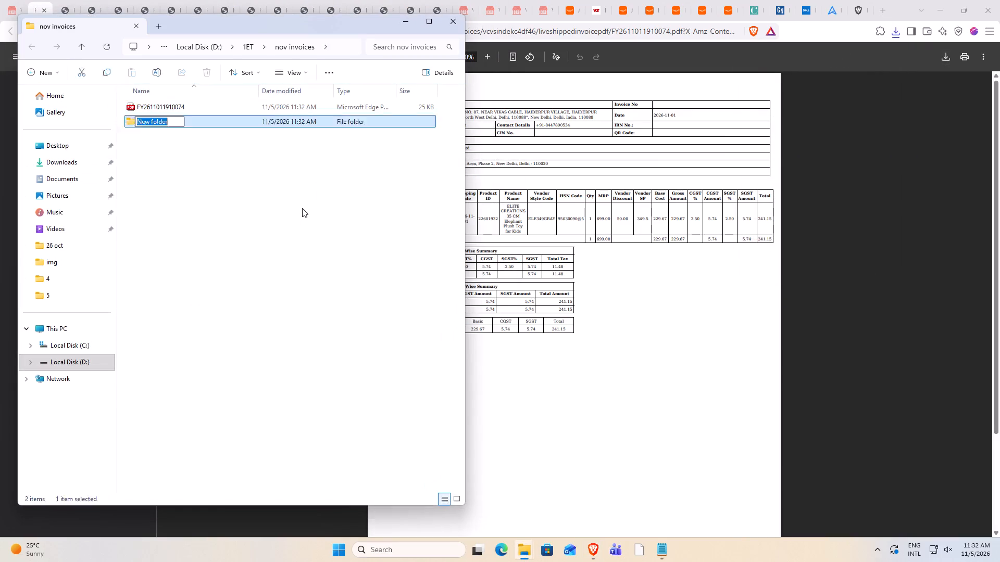
{"action": "key", "text": "1"}
{"action": "left_click", "coordinate": [302, 208]}
{"action": "left_click", "coordinate": [154, 107]}
{"action": "left_click", "coordinate": [164, 124]}
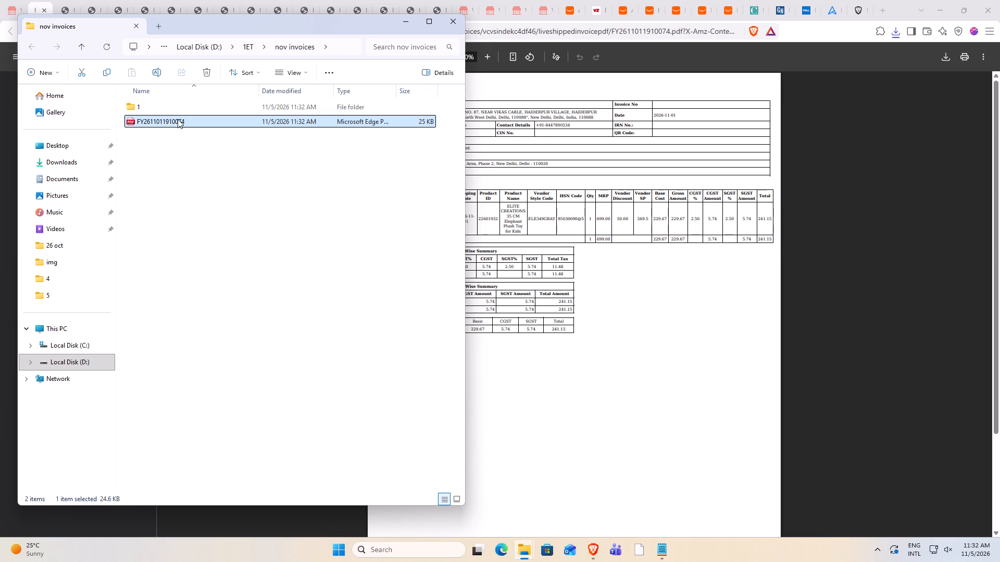
{"action": "left_click_drag", "start_coordinate": [178, 119], "coordinate": [178, 101]}
{"action": "double_click", "coordinate": [178, 101]}
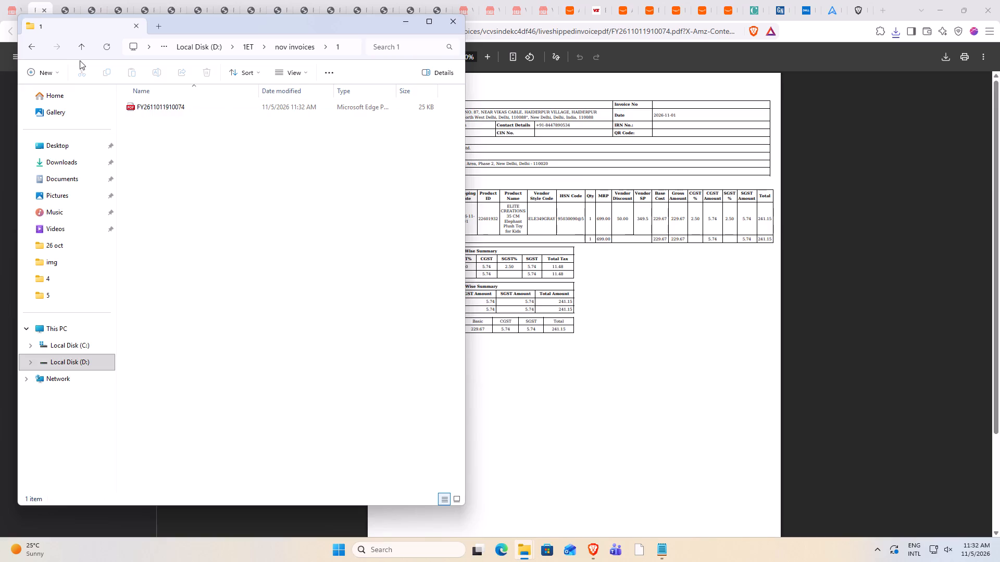
{"action": "left_click", "coordinate": [80, 47]}
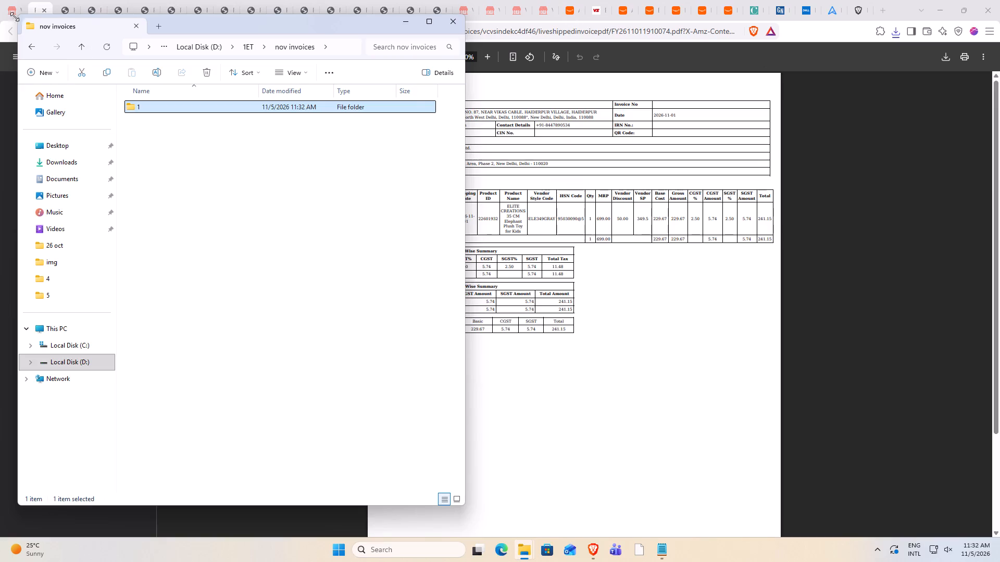
Download the 02-11-2026 invoice PDF from the vendor invoice list into a new subfolder named 2 in "nov invoices".
{"action": "left_click", "coordinate": [5, 9]}
{"action": "scroll", "coordinate": [565, 298], "scroll_direction": "up", "scroll_amount": 3}
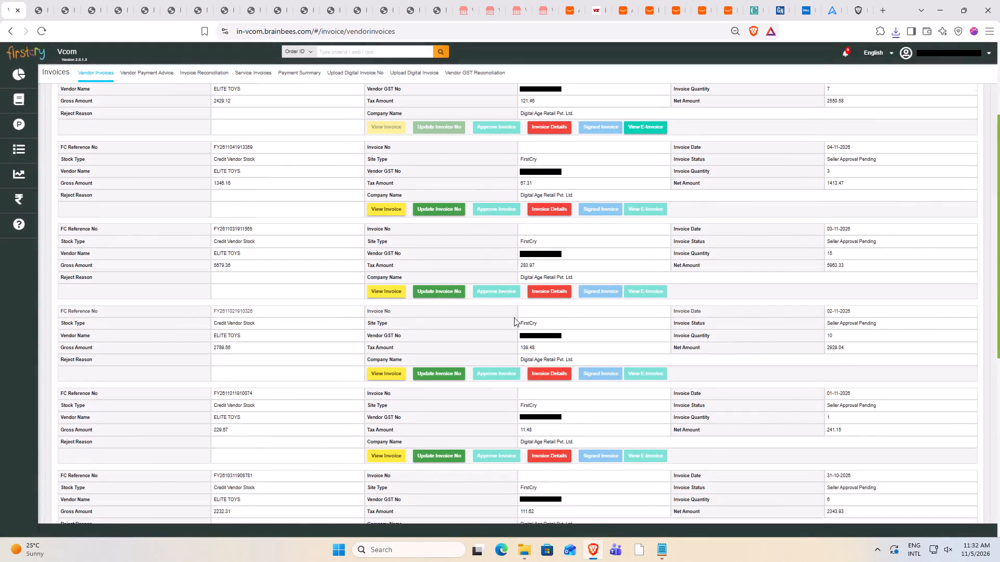
{"action": "left_click", "coordinate": [390, 368]}
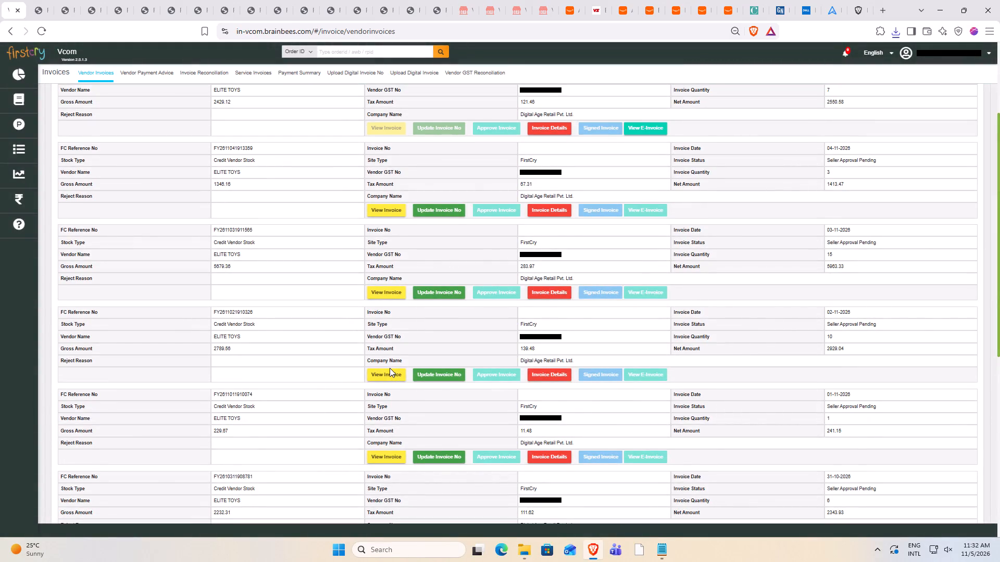
{"action": "left_click", "coordinate": [394, 375]}
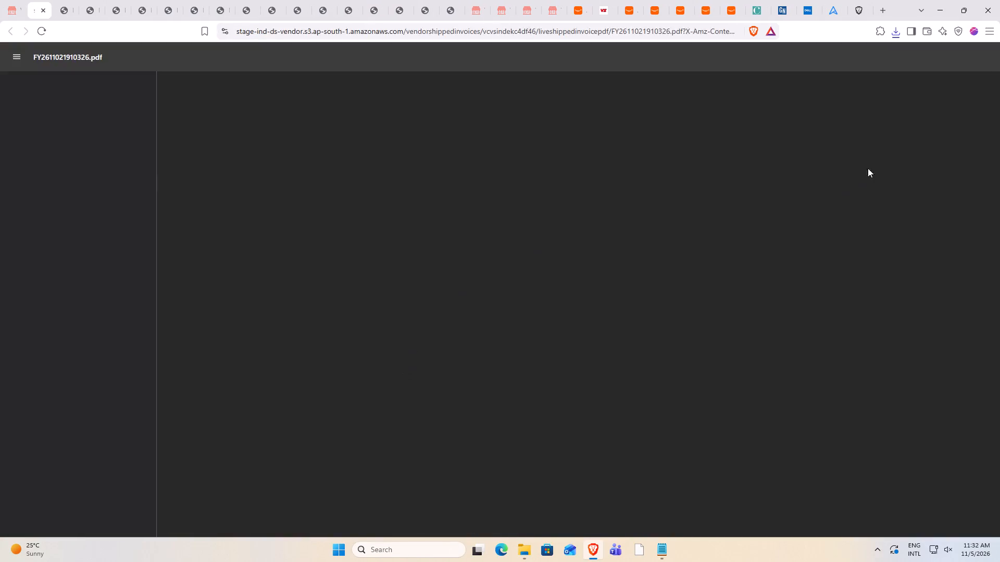
{"action": "left_click", "coordinate": [945, 59]}
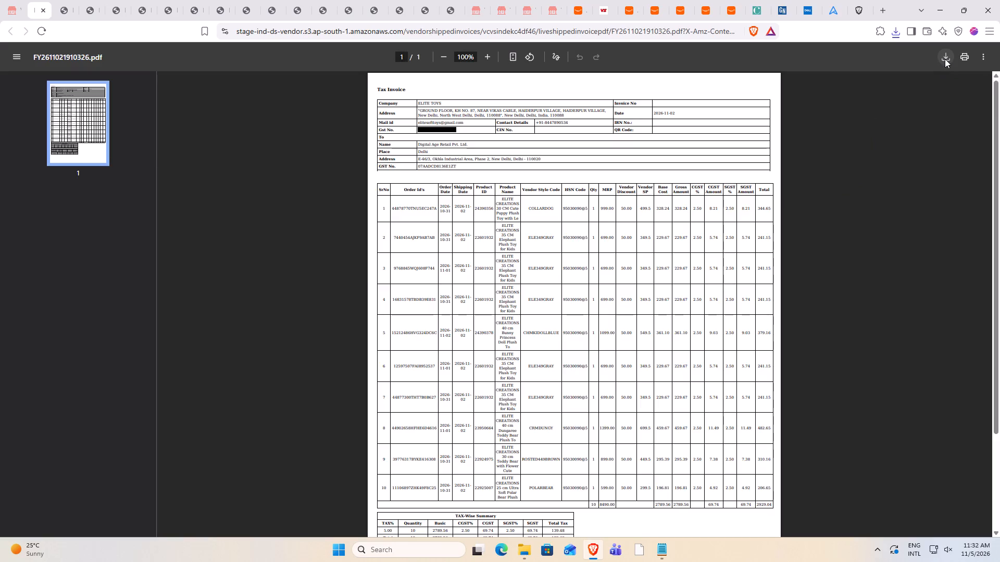
{"action": "left_click", "coordinate": [195, 28]}
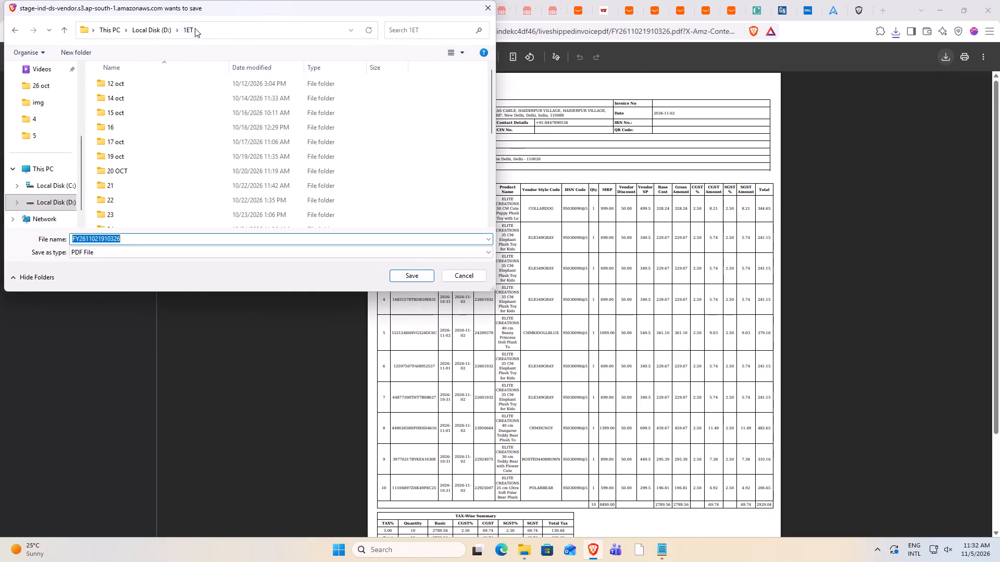
{"action": "scroll", "coordinate": [153, 118], "scroll_direction": "down", "scroll_amount": 2}
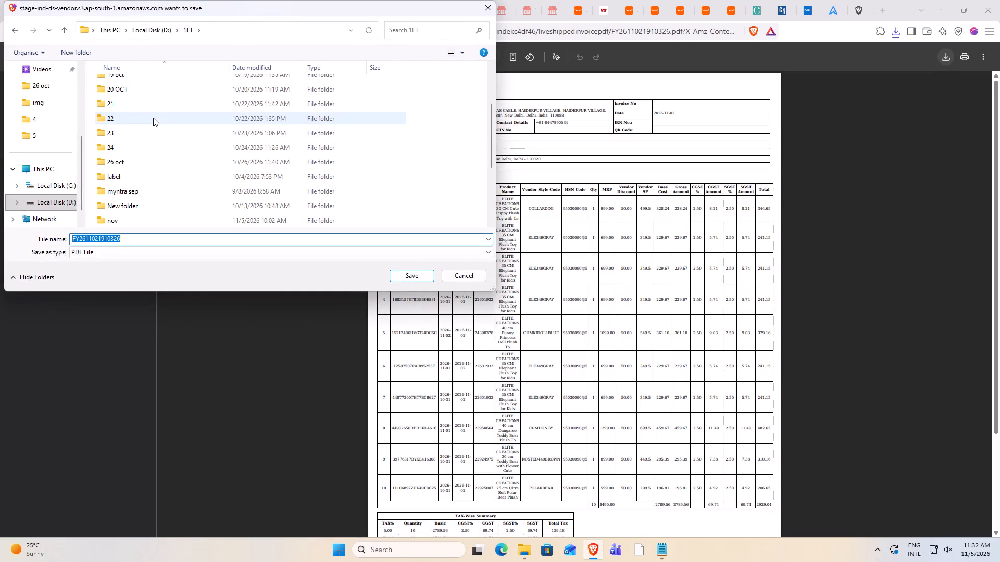
{"action": "scroll", "coordinate": [151, 134], "scroll_direction": "up", "scroll_amount": 4}
{"action": "scroll", "coordinate": [151, 134], "scroll_direction": "down", "scroll_amount": 5}
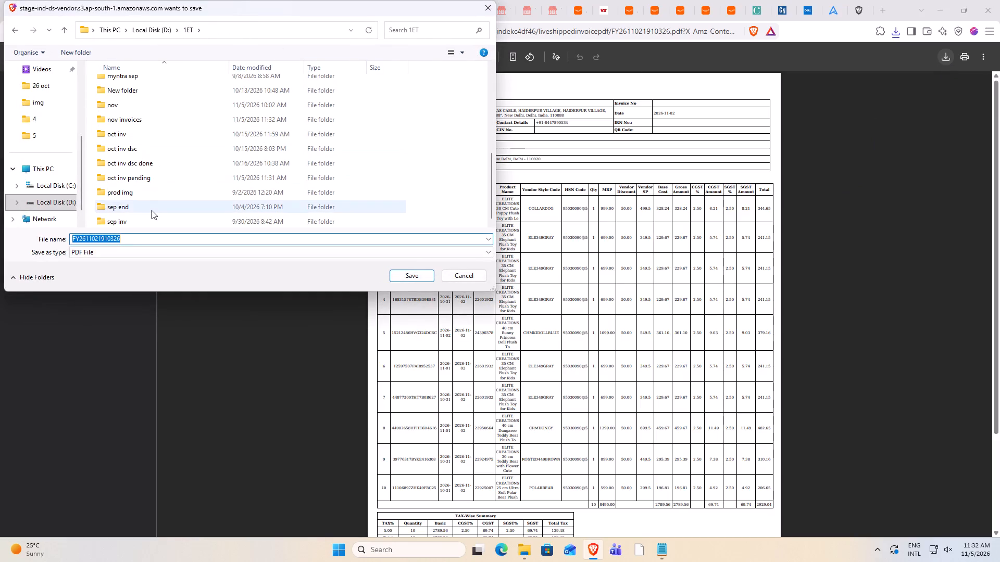
{"action": "scroll", "coordinate": [152, 210], "scroll_direction": "down", "scroll_amount": 2}
{"action": "double_click", "coordinate": [148, 124]}
{"action": "left_click", "coordinate": [137, 163]}
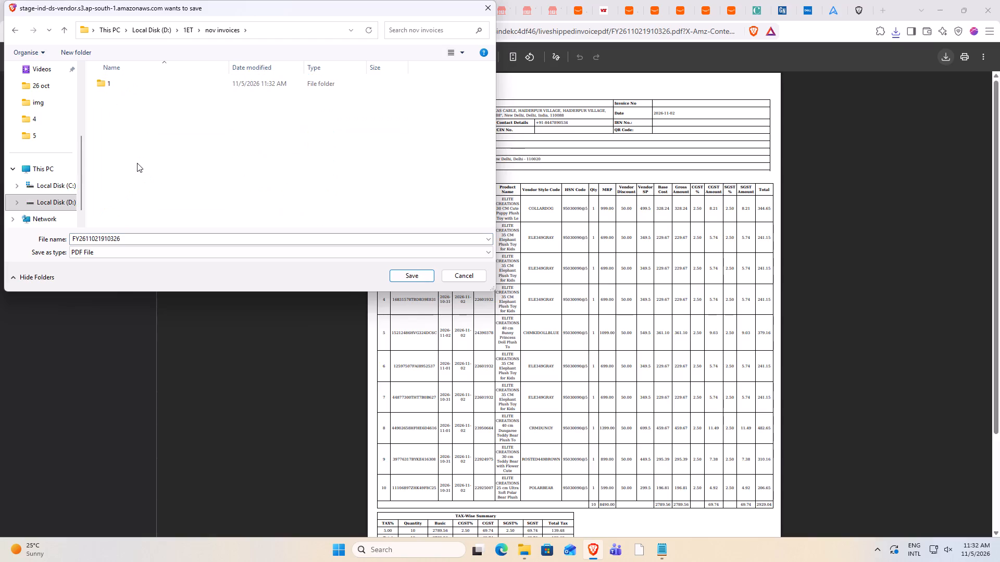
{"action": "key", "text": "ctrl+shift+n"}
{"action": "key", "text": "2"}
{"action": "left_click", "coordinate": [134, 191]}
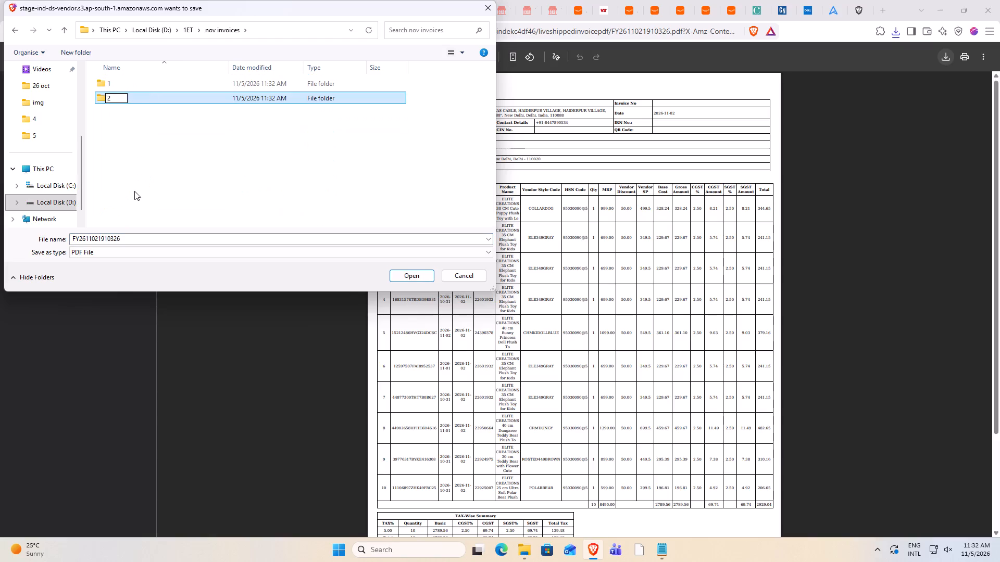
{"action": "double_click", "coordinate": [131, 100]}
{"action": "left_click", "coordinate": [404, 276]}
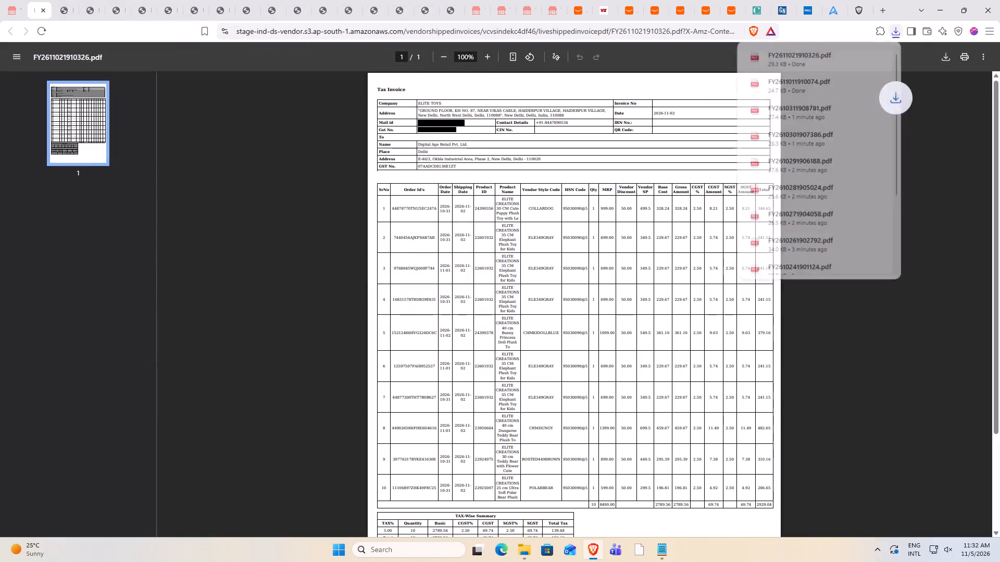
{"action": "left_click", "coordinate": [140, 108]}
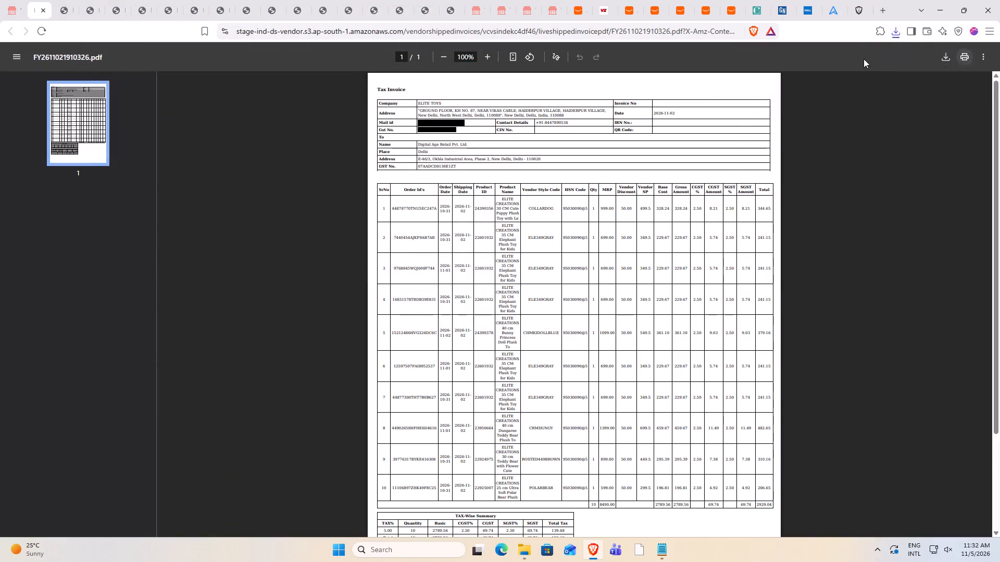
Download the 03-11-2026 invoice PDF from the vendor invoice list into a new subfolder named 3 in "nov invoices".
{"action": "left_click", "coordinate": [17, 12]}
{"action": "scroll", "coordinate": [667, 228], "scroll_direction": "up", "scroll_amount": 1}
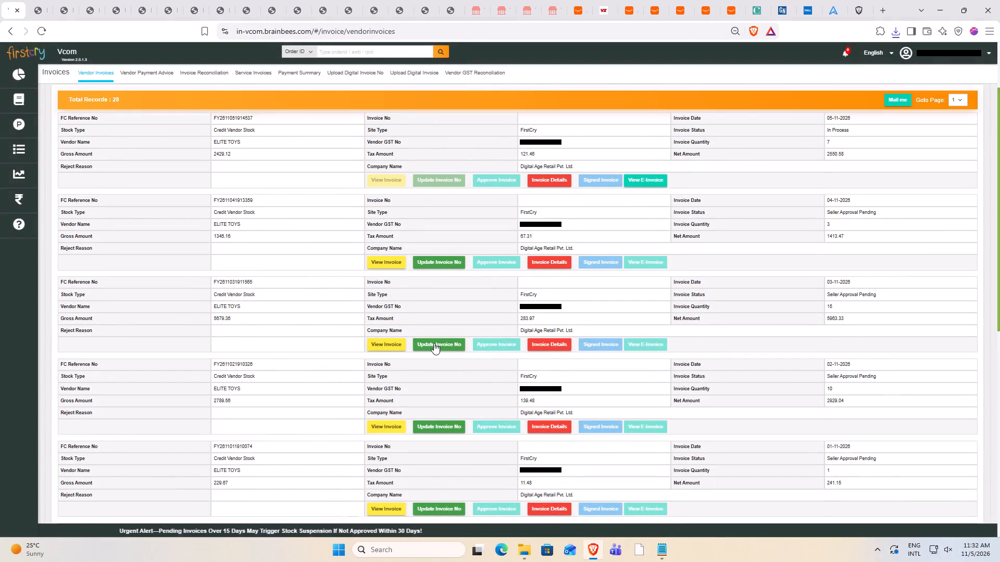
{"action": "left_click", "coordinate": [391, 347]}
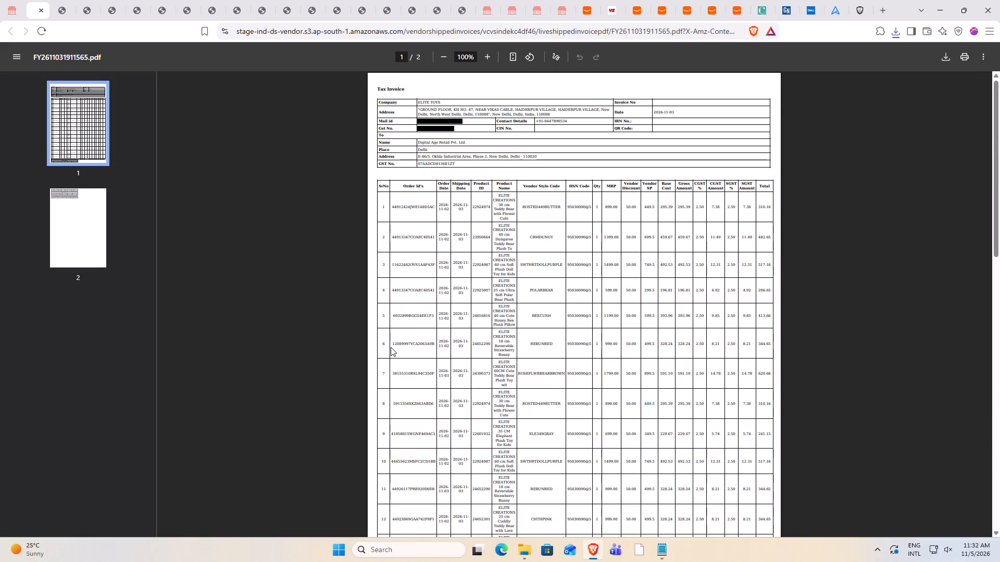
{"action": "left_click", "coordinate": [946, 61]}
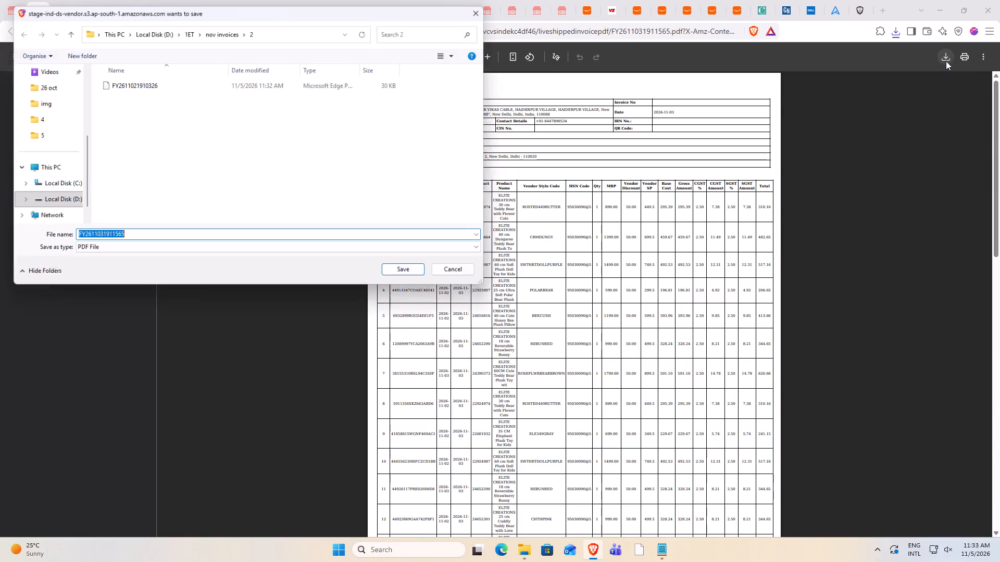
{"action": "left_click", "coordinate": [204, 33]}
{"action": "left_click", "coordinate": [218, 172]}
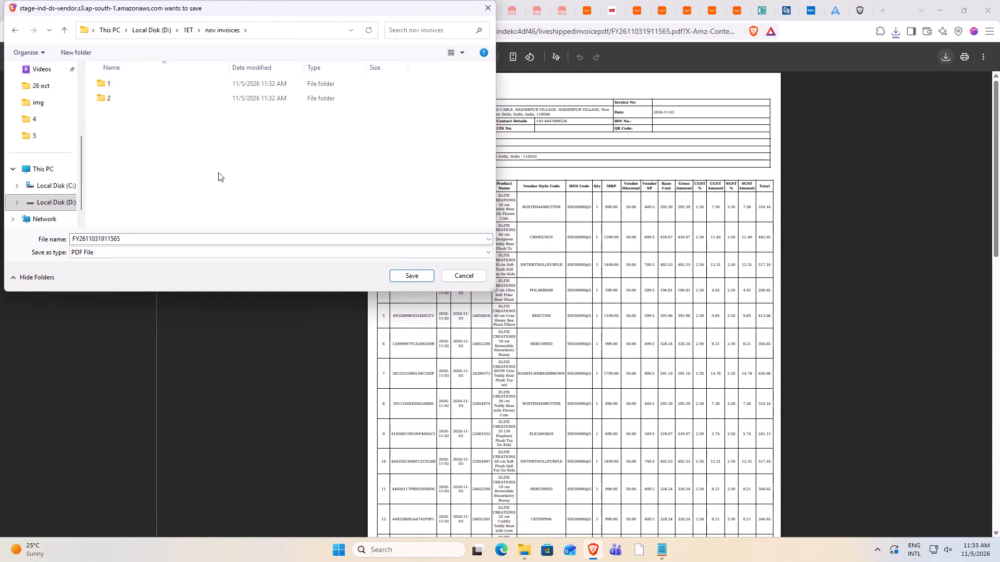
{"action": "key", "text": "ctrl+shift+n"}
{"action": "key", "text": "3"}
{"action": "left_click", "coordinate": [230, 183]}
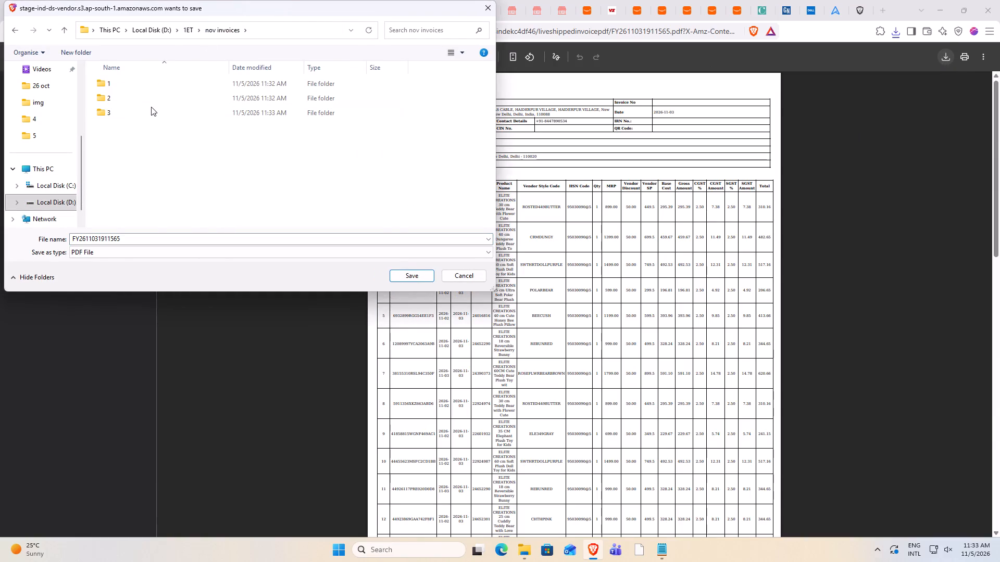
{"action": "double_click", "coordinate": [154, 118]}
{"action": "left_click", "coordinate": [393, 267]}
{"action": "left_click", "coordinate": [403, 273]}
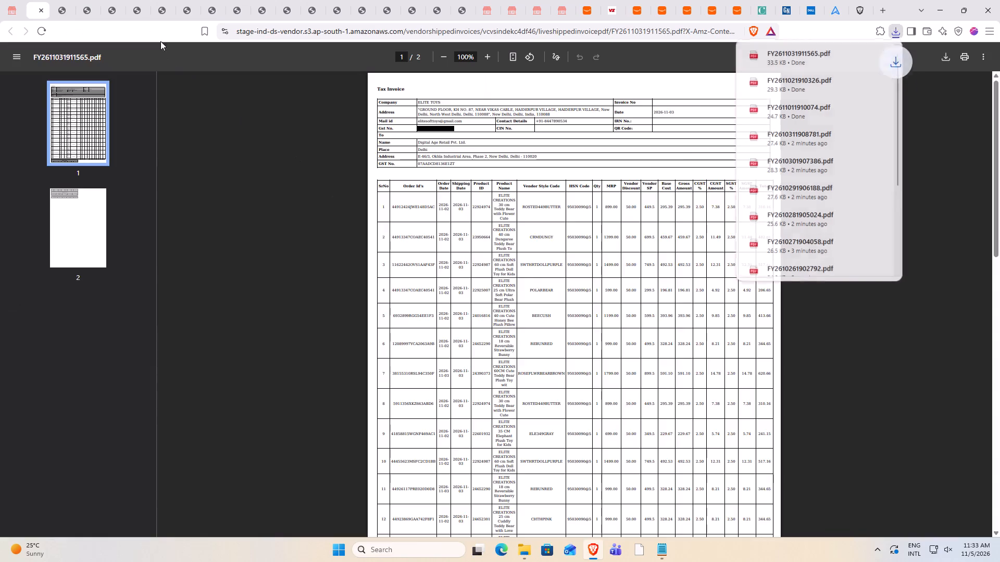
Download the 04-11-2026 invoice PDF from the vendor invoice list into a new subfolder named 4 in "nov invoices".
{"action": "left_click", "coordinate": [0, 9]}
{"action": "scroll", "coordinate": [611, 337], "scroll_direction": "up", "scroll_amount": 2}
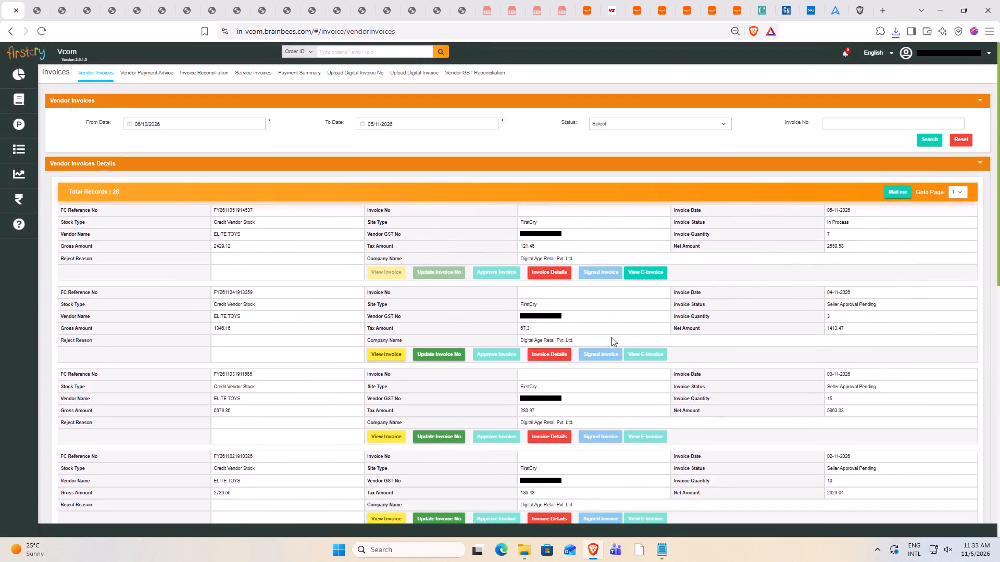
{"action": "left_click", "coordinate": [367, 356]}
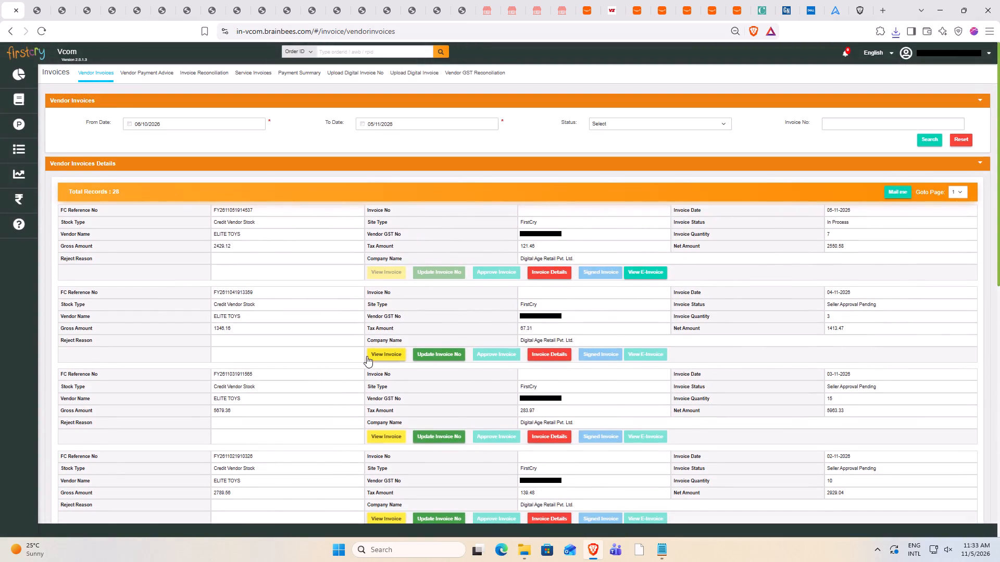
{"action": "left_click", "coordinate": [942, 57]}
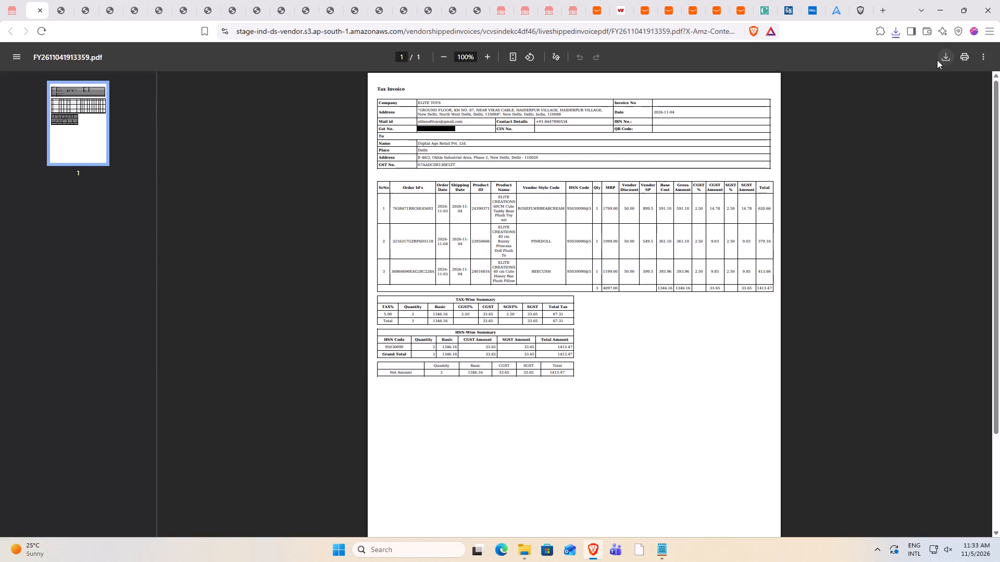
{"action": "left_click", "coordinate": [221, 31]}
{"action": "left_click", "coordinate": [404, 192]}
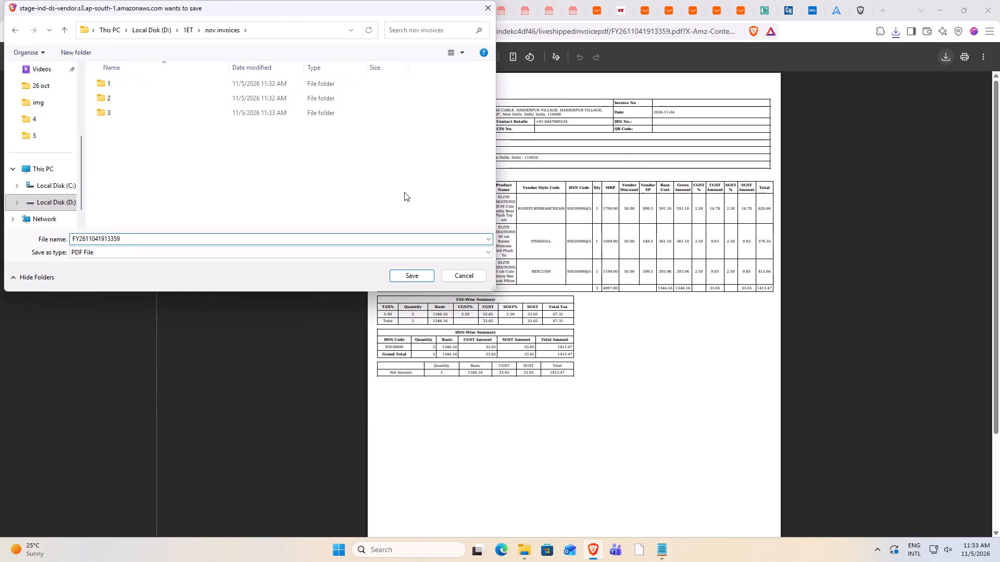
{"action": "key", "text": "ctrl+shift+n"}
{"action": "key", "text": "4"}
{"action": "left_click", "coordinate": [408, 198]}
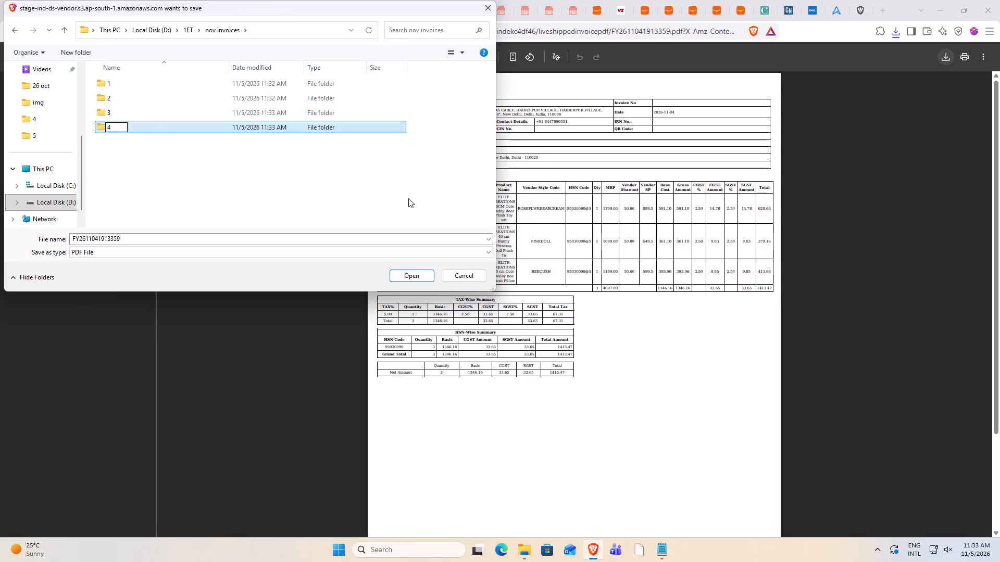
{"action": "double_click", "coordinate": [131, 123]}
{"action": "left_click", "coordinate": [417, 273]}
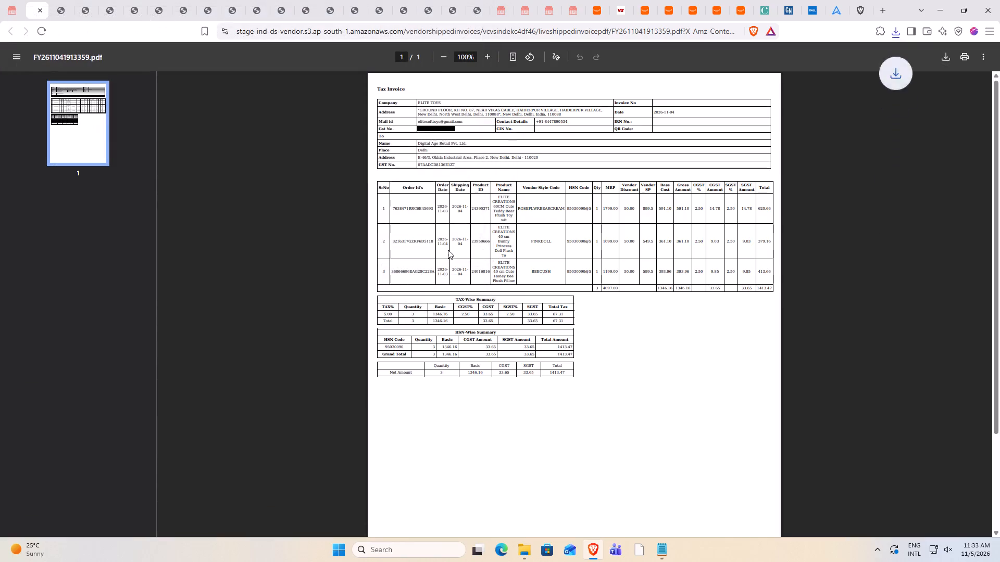
Return to the Vcom portal and open the Sales dashboard to view the monthwise and daywise sales.
{"action": "left_click", "coordinate": [7, 14]}
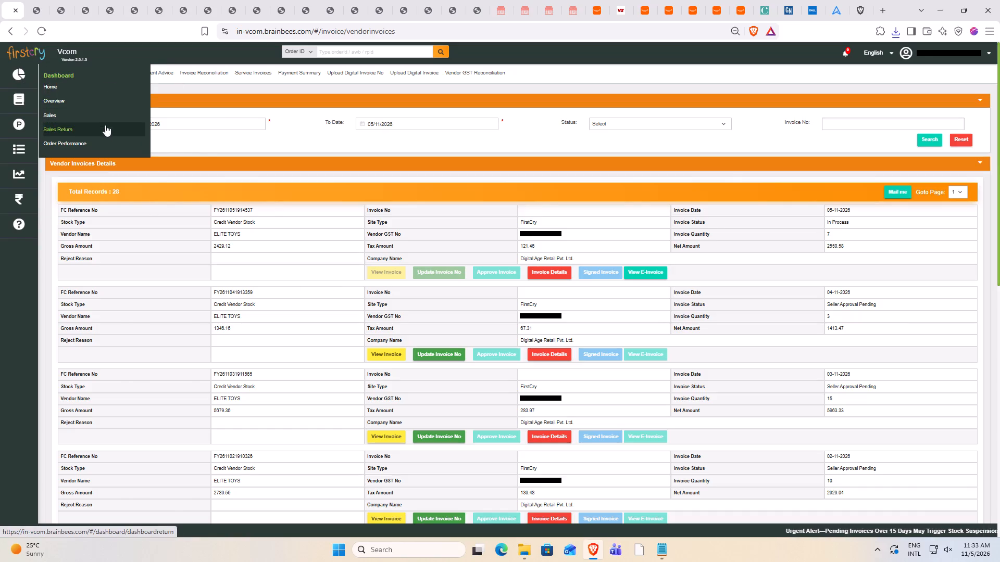
{"action": "left_click", "coordinate": [101, 119]}
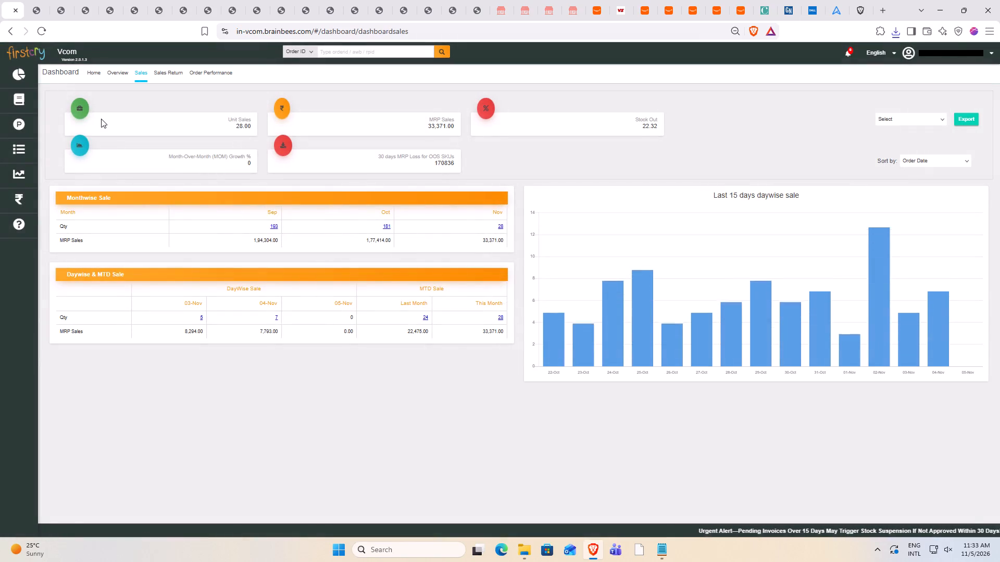
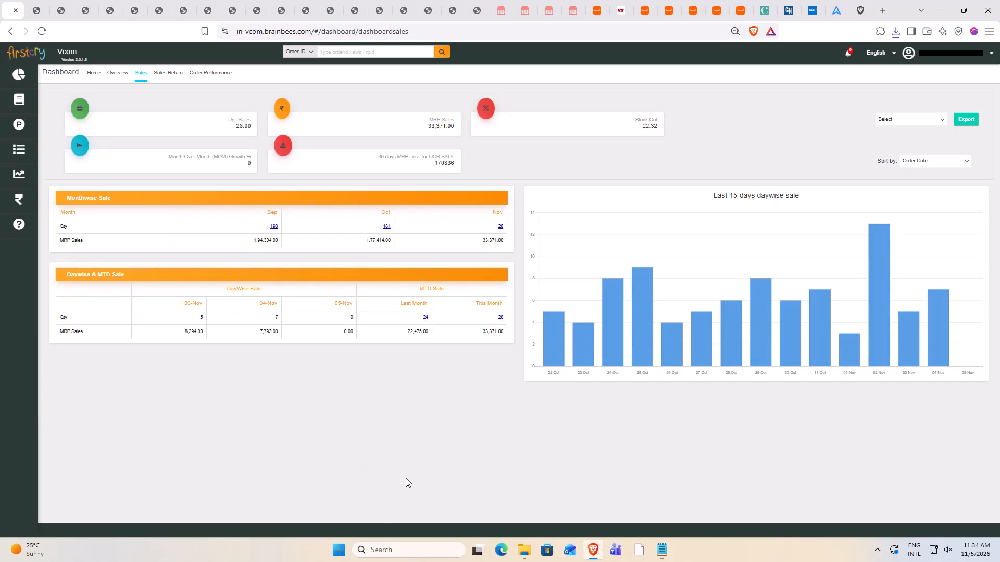
Multiply 6600 by 30 in Calculator, and close it once the product is worked out.
{"action": "left_click", "coordinate": [398, 555]}
{"action": "key", "text": "c"}
{"action": "key", "text": "a"}
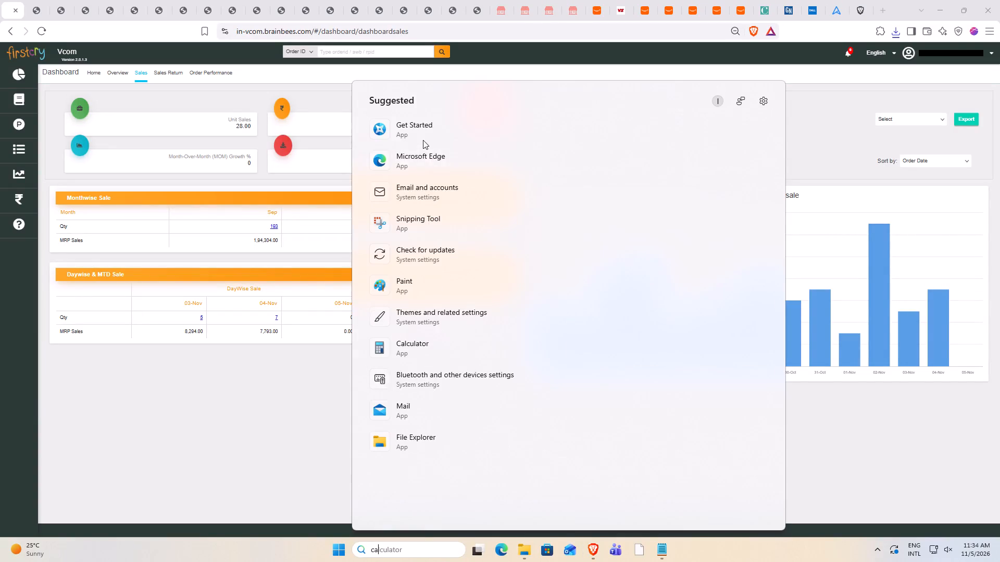
{"action": "left_click", "coordinate": [431, 147]}
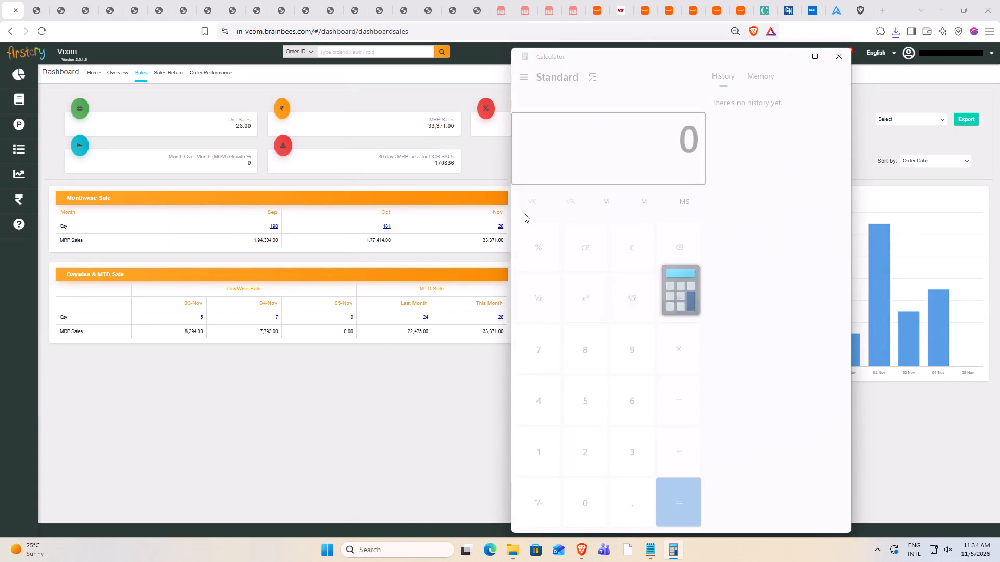
{"action": "double_click", "coordinate": [627, 391]}
{"action": "double_click", "coordinate": [585, 514]}
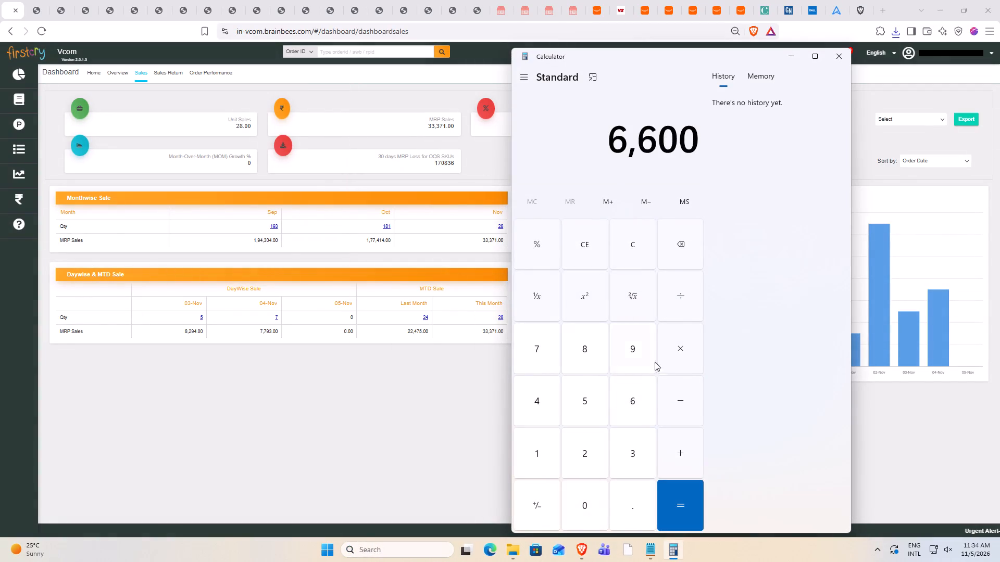
{"action": "left_click", "coordinate": [679, 337]}
{"action": "left_click", "coordinate": [628, 444]}
{"action": "left_click", "coordinate": [586, 504]}
{"action": "left_click", "coordinate": [682, 496]}
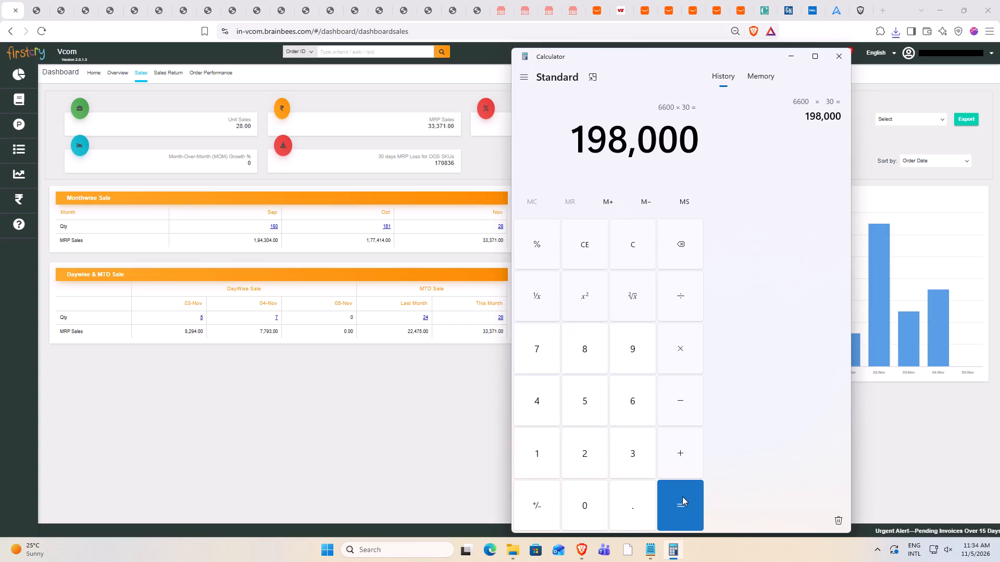
{"action": "left_click", "coordinate": [847, 58]}
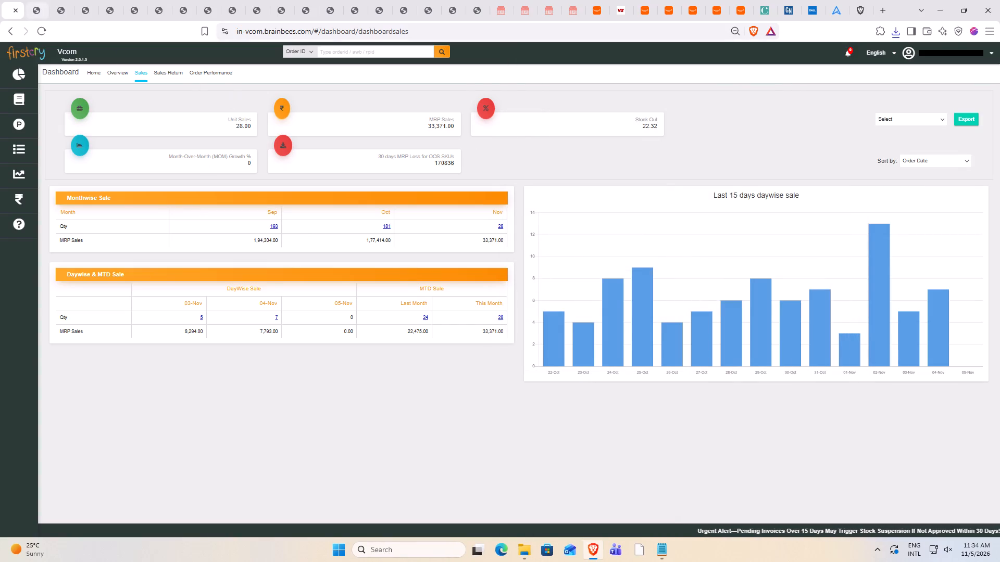
Open the Google Drive home page in a new browser tab.
{"action": "left_click", "coordinate": [881, 4]}
{"action": "type", "text": "drive"}
{"action": "left_click", "coordinate": [486, 52]}
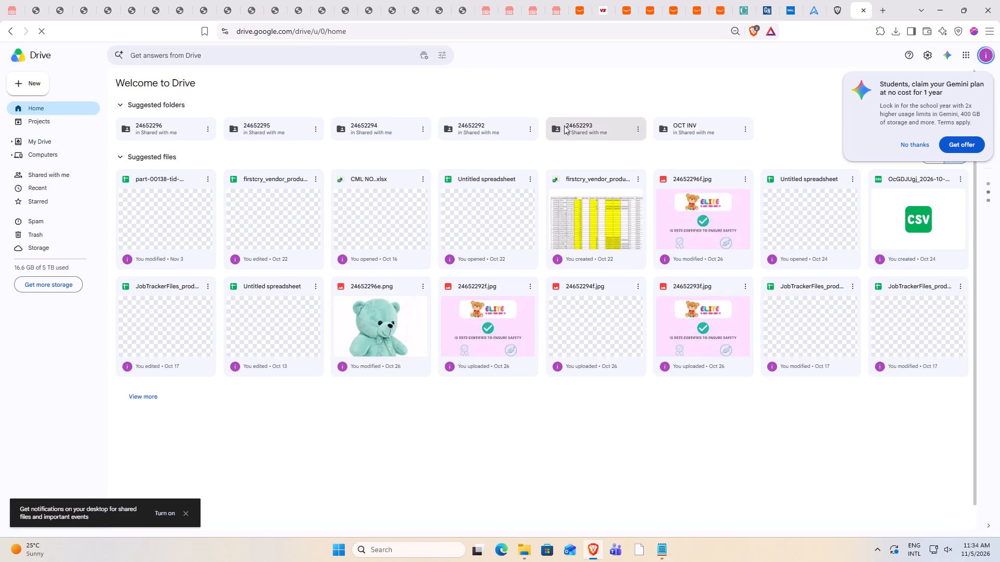
{"action": "left_click", "coordinate": [267, 101]}
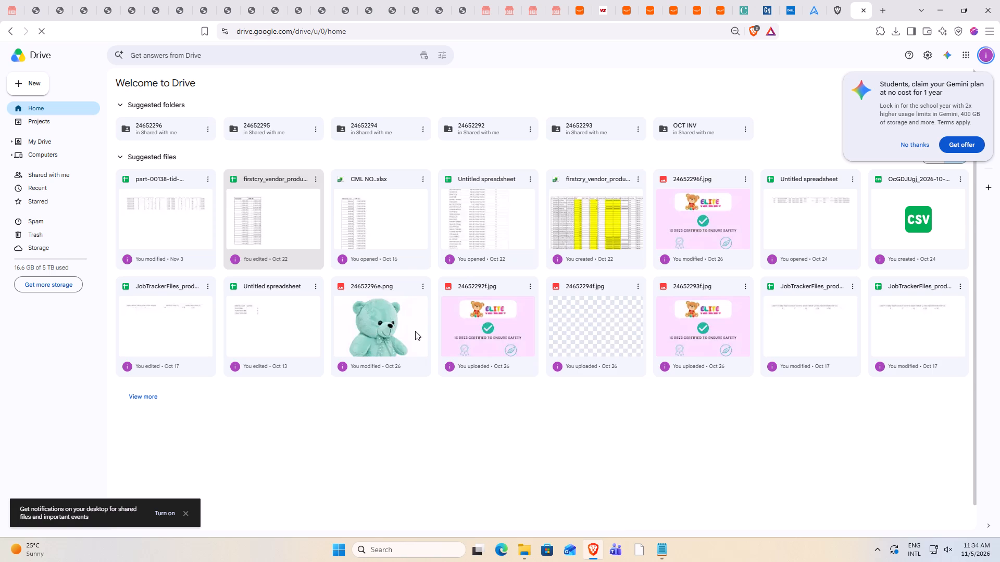
Switch to File Explorer, place its window over the Drive page and browse the 1ET folder on Local Disk (D:).
{"action": "left_click", "coordinate": [524, 553]}
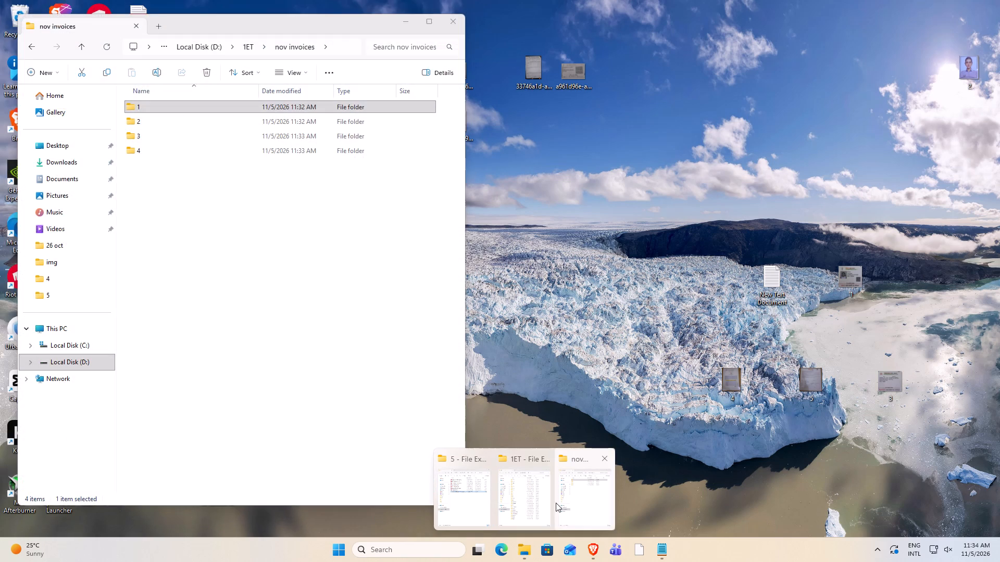
{"action": "left_click", "coordinate": [539, 500]}
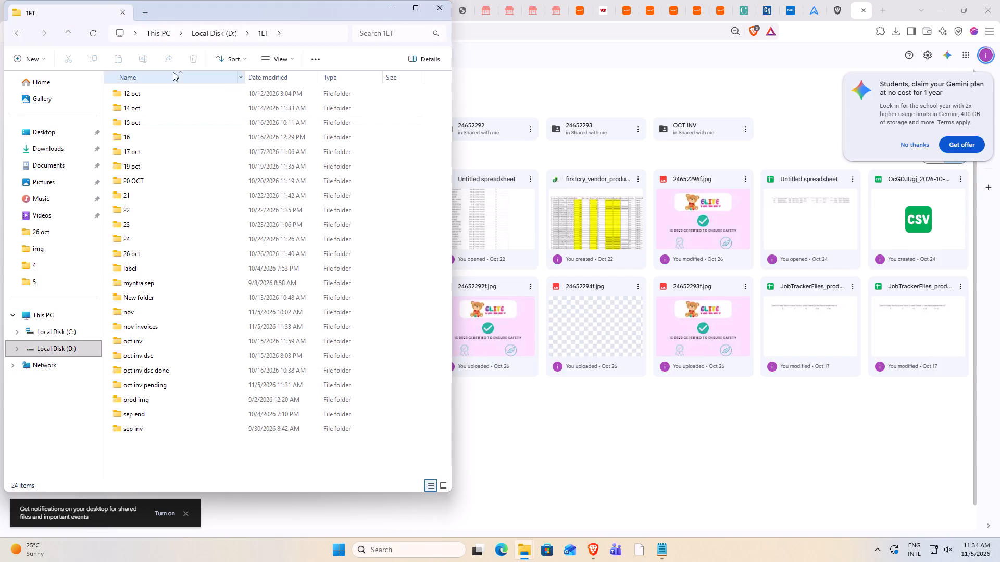
{"action": "left_click", "coordinate": [64, 36]}
{"action": "left_click_drag", "start_coordinate": [242, 10], "coordinate": [556, 40]}
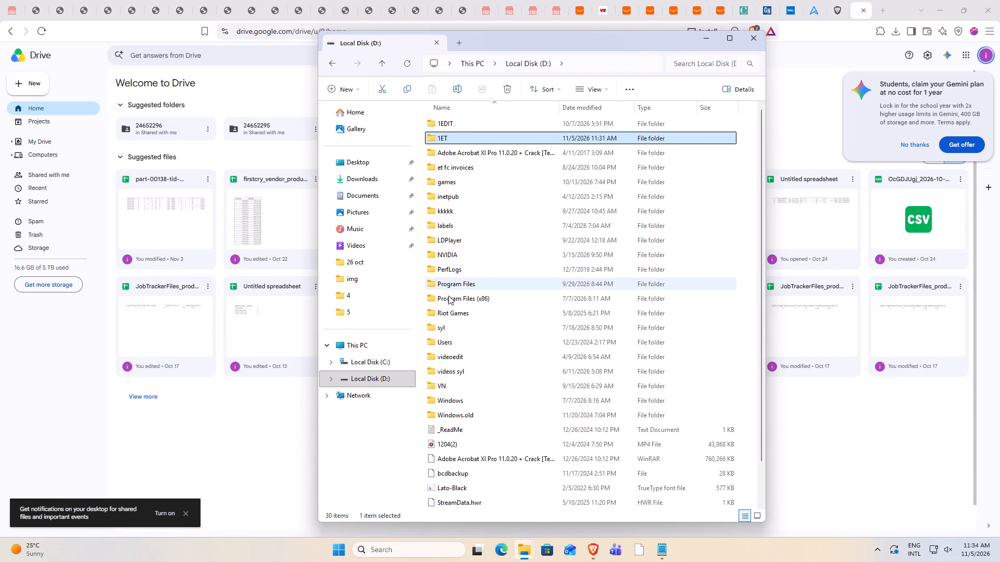
{"action": "scroll", "coordinate": [447, 312], "scroll_direction": "down", "scroll_amount": 2}
{"action": "scroll", "coordinate": [447, 314], "scroll_direction": "up", "scroll_amount": 5}
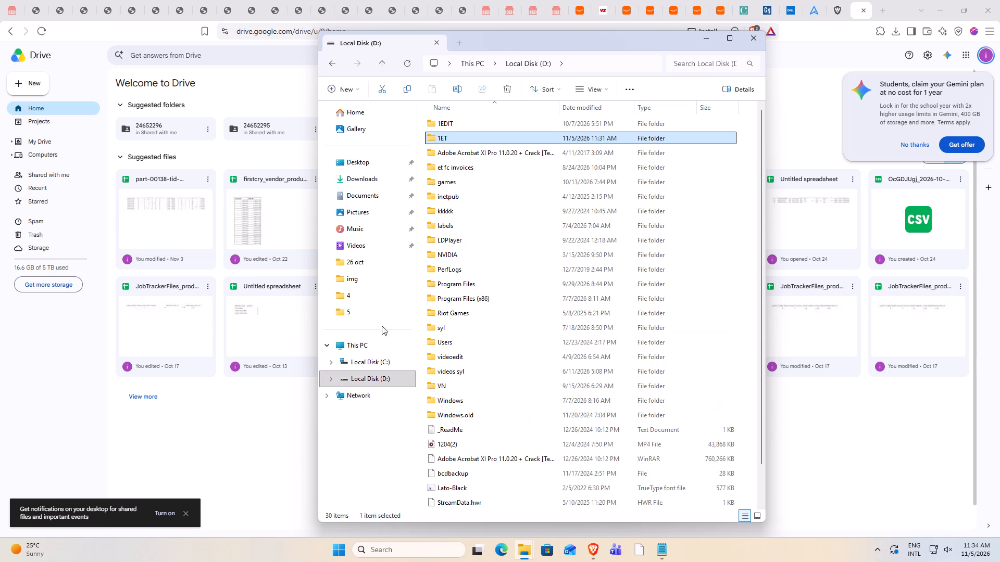
{"action": "double_click", "coordinate": [471, 137]}
{"action": "scroll", "coordinate": [479, 293], "scroll_direction": "down", "scroll_amount": 3}
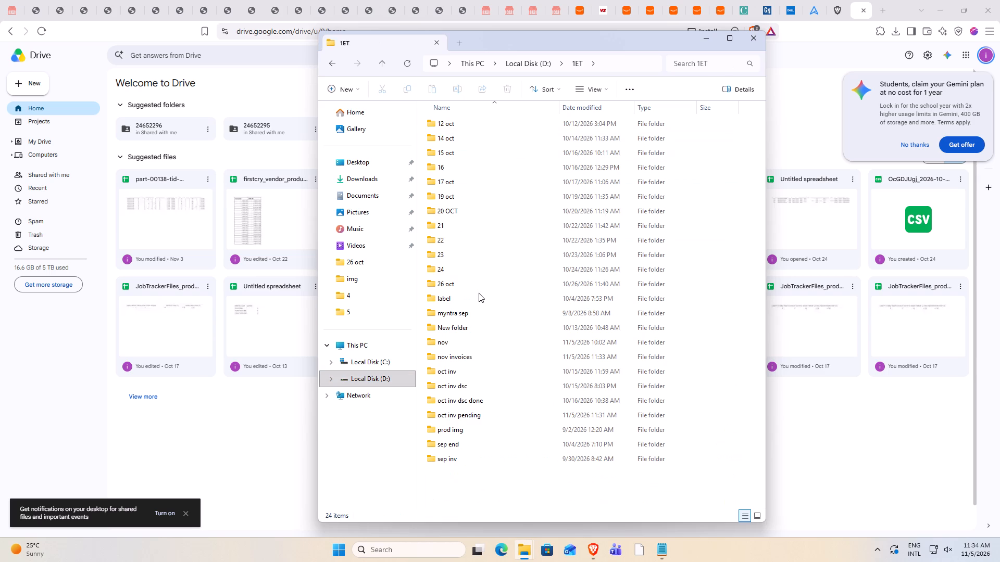
Upload the "oct inv pending" folder from the 1ET folder to Google Drive and open the uploaded folder there.
{"action": "left_click", "coordinate": [467, 412]}
{"action": "left_click_drag", "start_coordinate": [473, 414], "coordinate": [207, 417]}
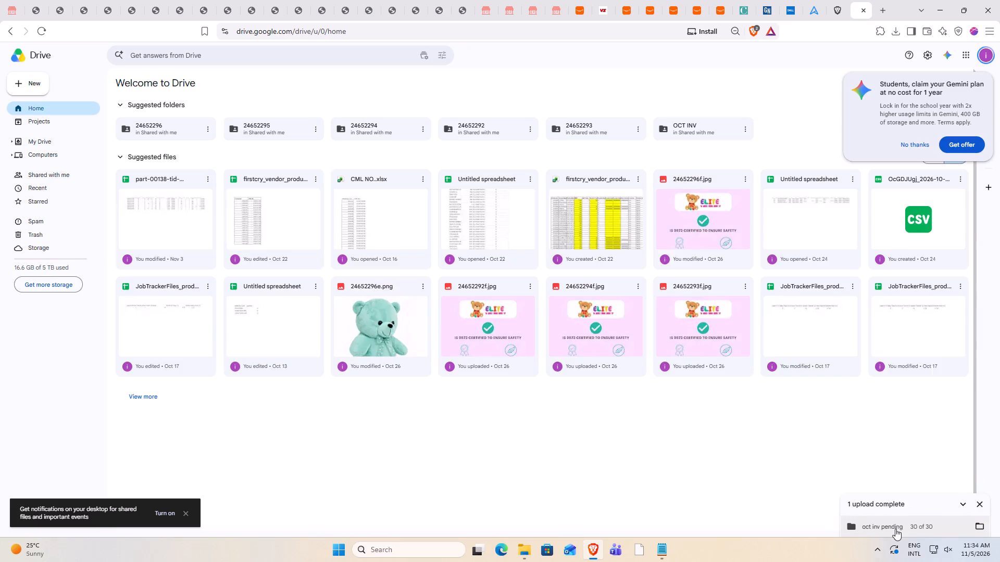
{"action": "left_click", "coordinate": [977, 521]}
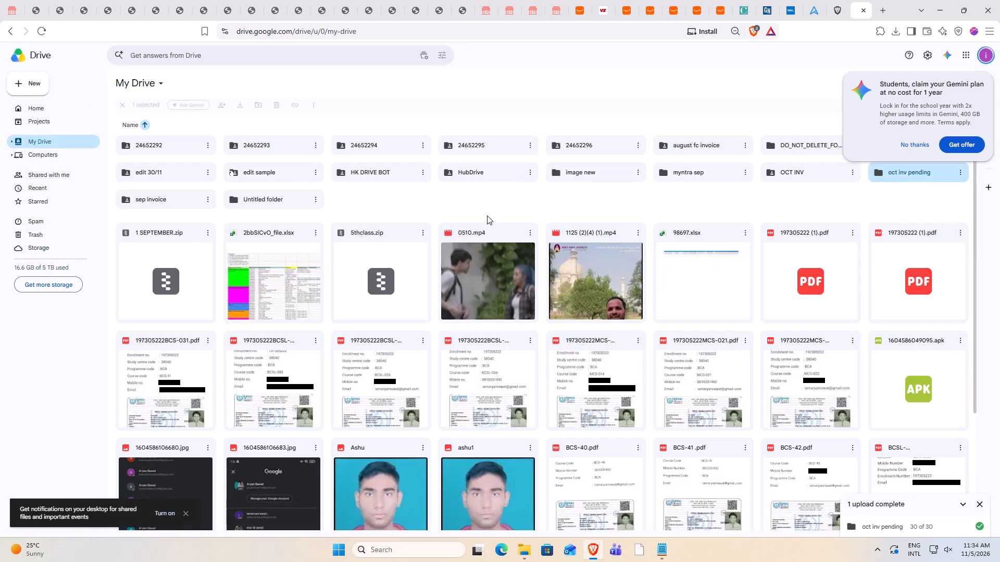
{"action": "left_click", "coordinate": [893, 521]}
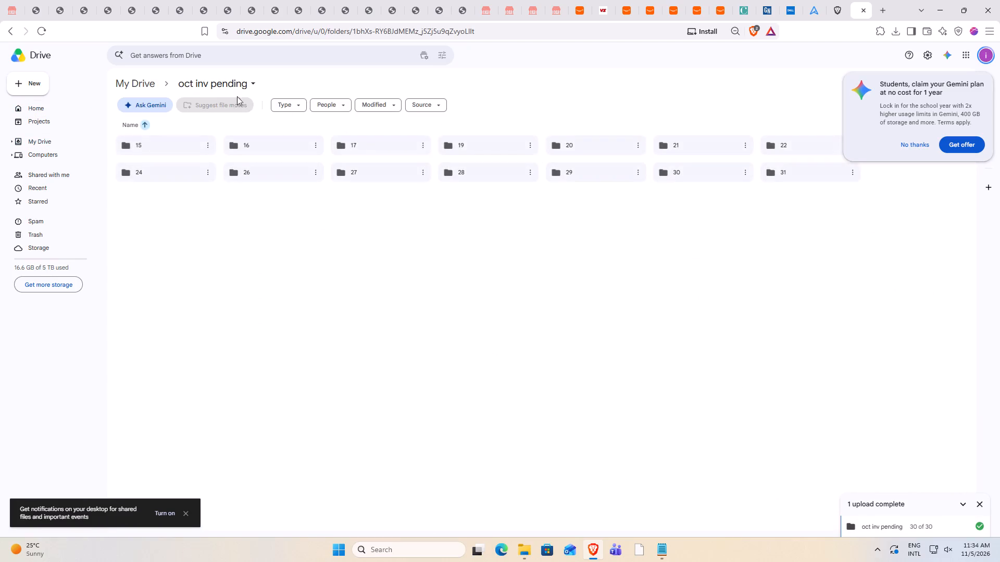
Share the "oct inv pending" folder with general access for anyone with the link, and copy its link.
{"action": "left_click", "coordinate": [209, 86]}
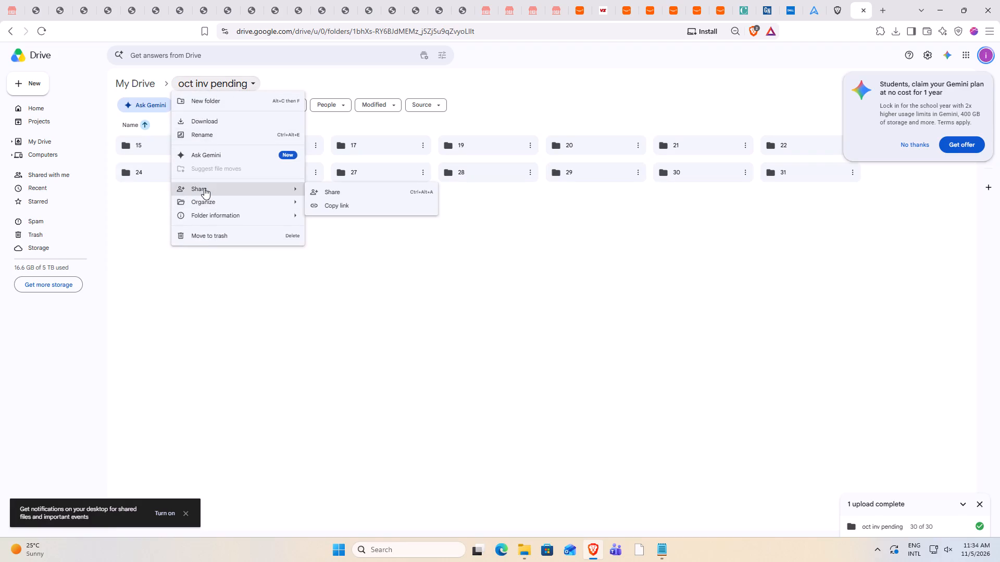
{"action": "left_click", "coordinate": [365, 187]}
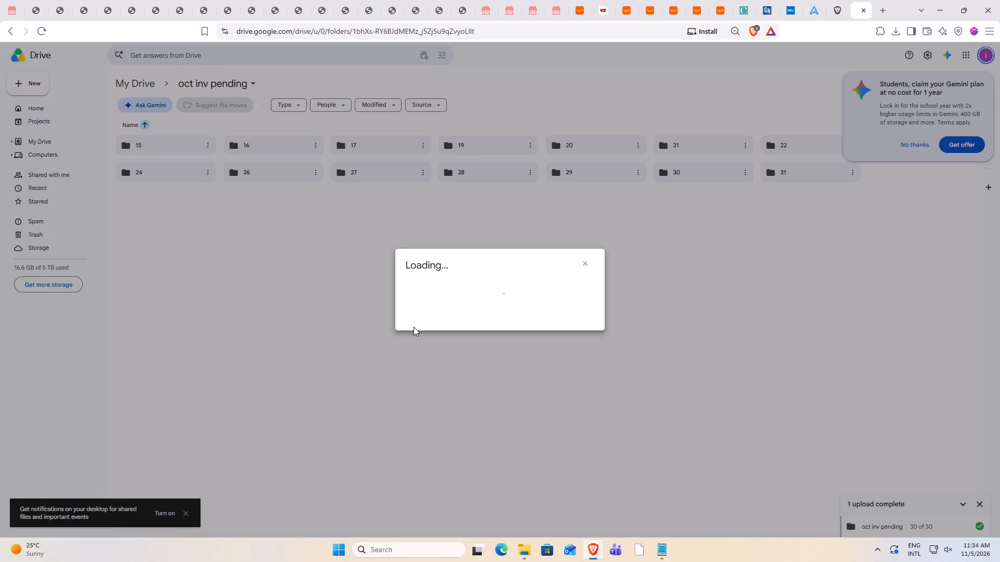
{"action": "left_click_drag", "start_coordinate": [427, 360], "coordinate": [425, 333]}
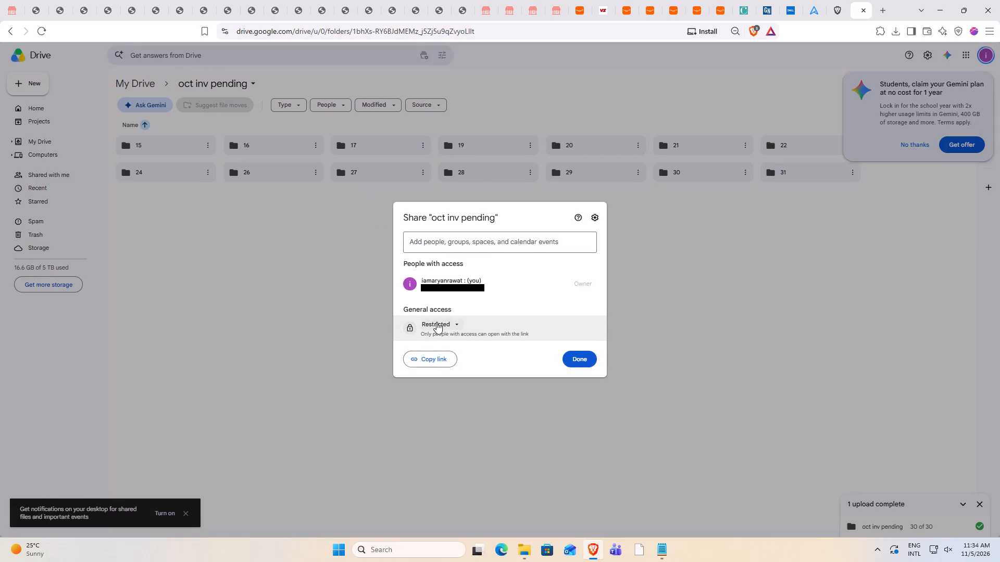
{"action": "left_click", "coordinate": [438, 322]}
{"action": "left_click", "coordinate": [441, 361]}
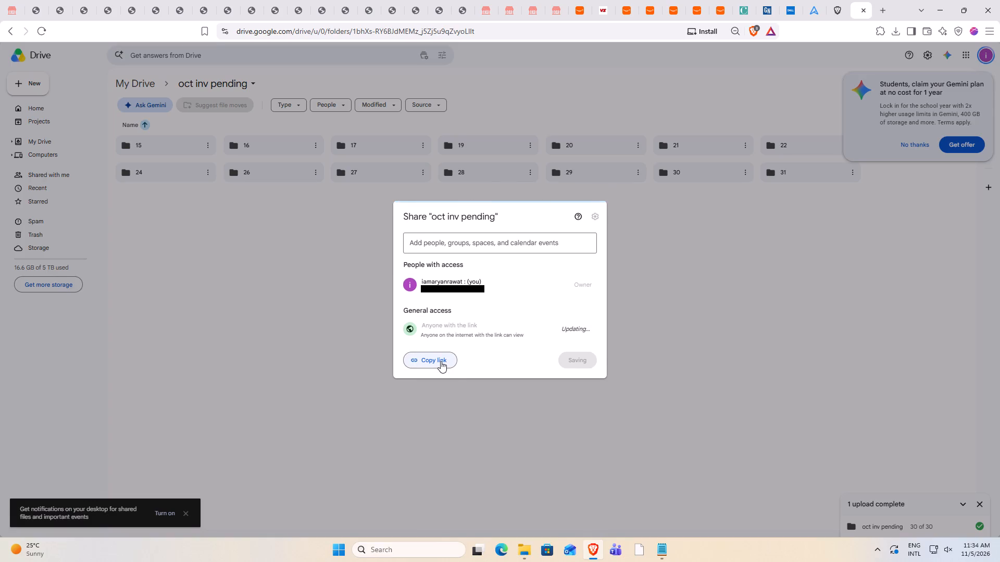
{"action": "left_click", "coordinate": [441, 361]}
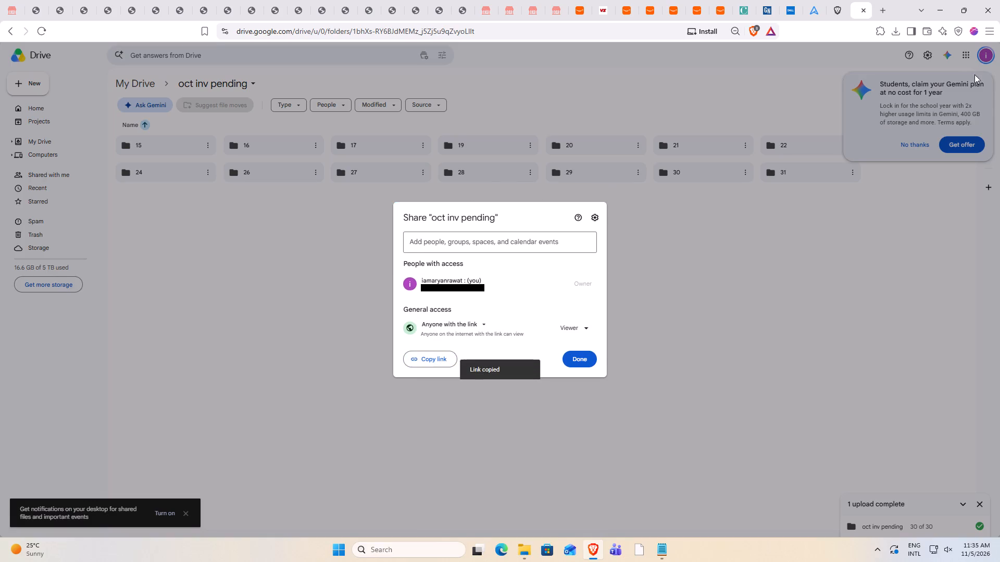
Open WhatsApp Web (web.whatsapp.com) in a new browser tab.
{"action": "left_click", "coordinate": [879, 9]}
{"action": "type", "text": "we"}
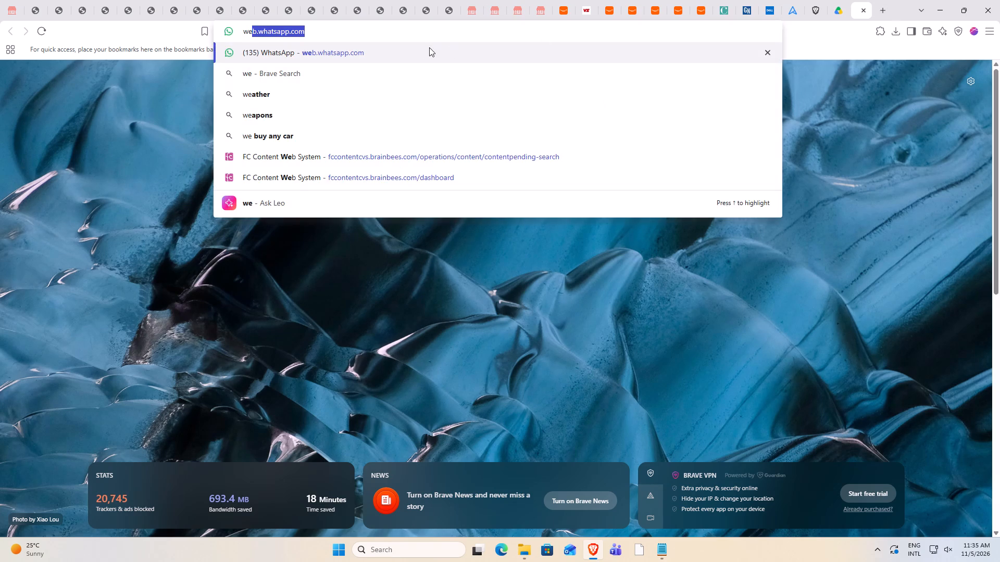
{"action": "left_click", "coordinate": [424, 48]}
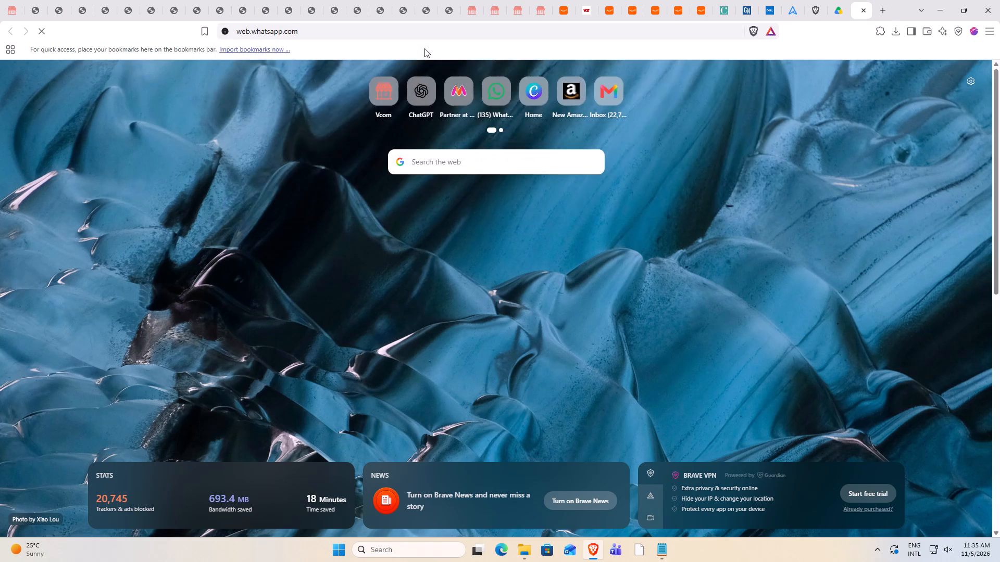